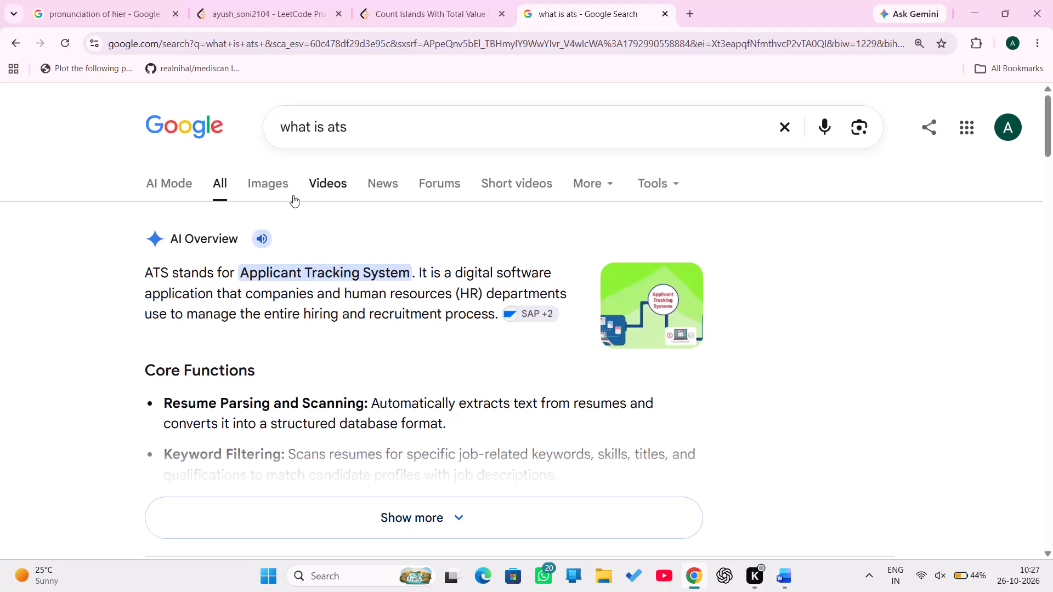
# Run a Google search for overleaf, go to the Overleaf site and open the "harshibar's resume" project.
pyautogui.scroll(-1, 329, 292)
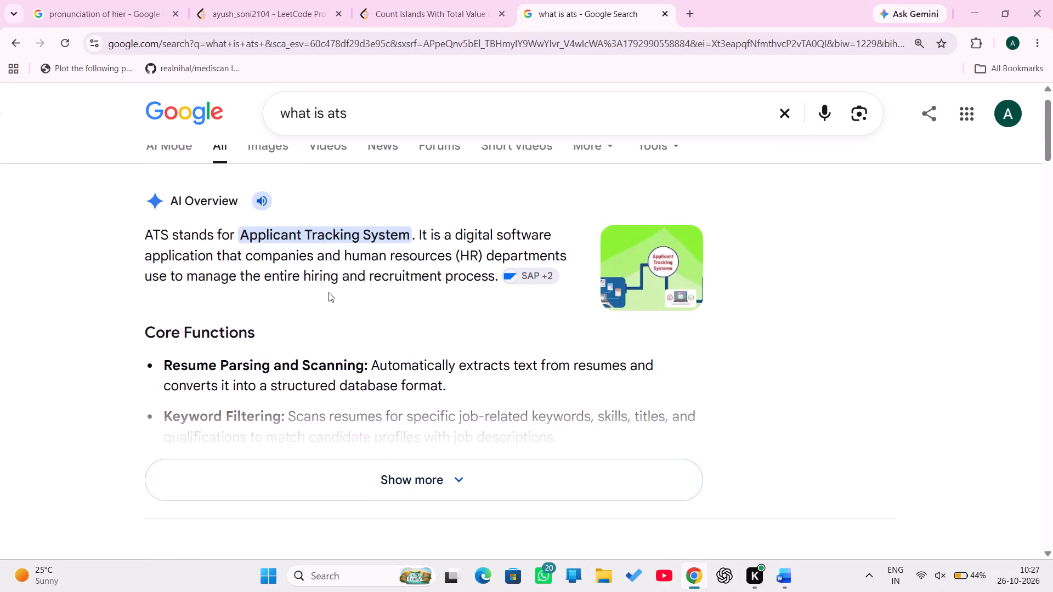
pyautogui.scroll(-2, 329, 292)
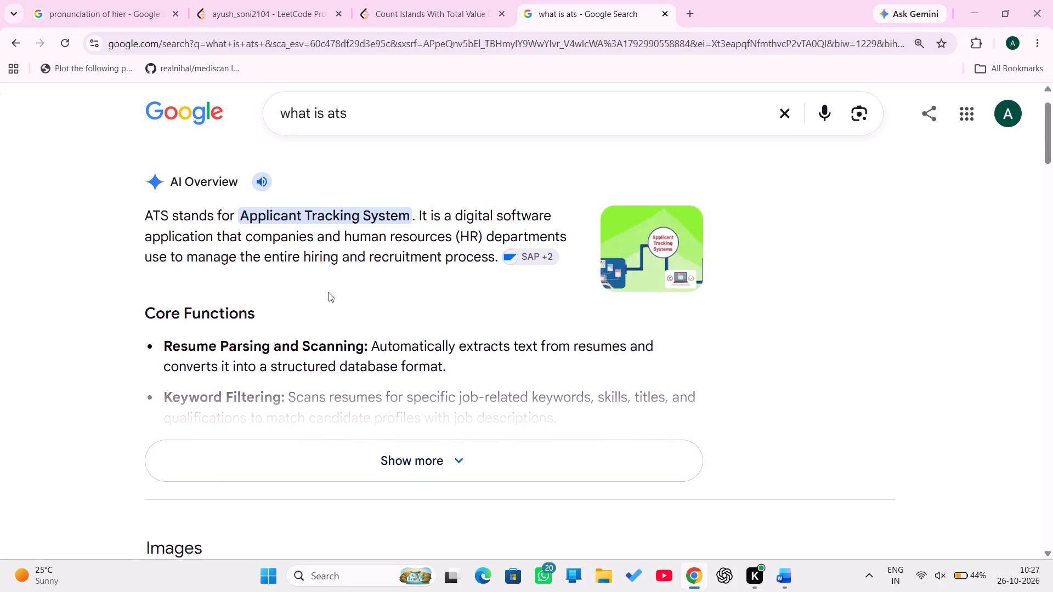
pyautogui.scroll(-2, 329, 292)
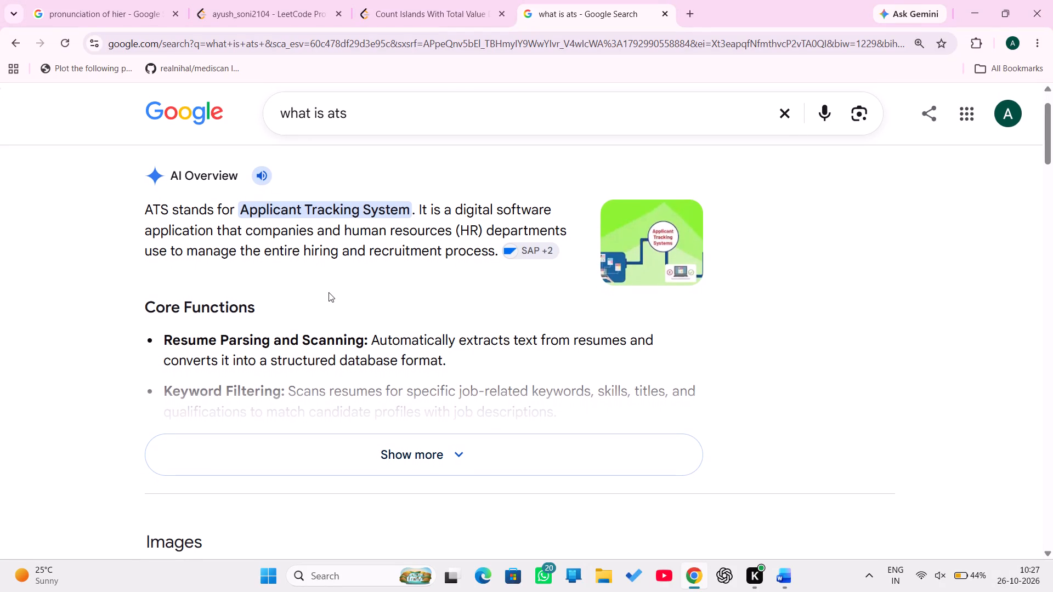
pyautogui.click(782, 111)
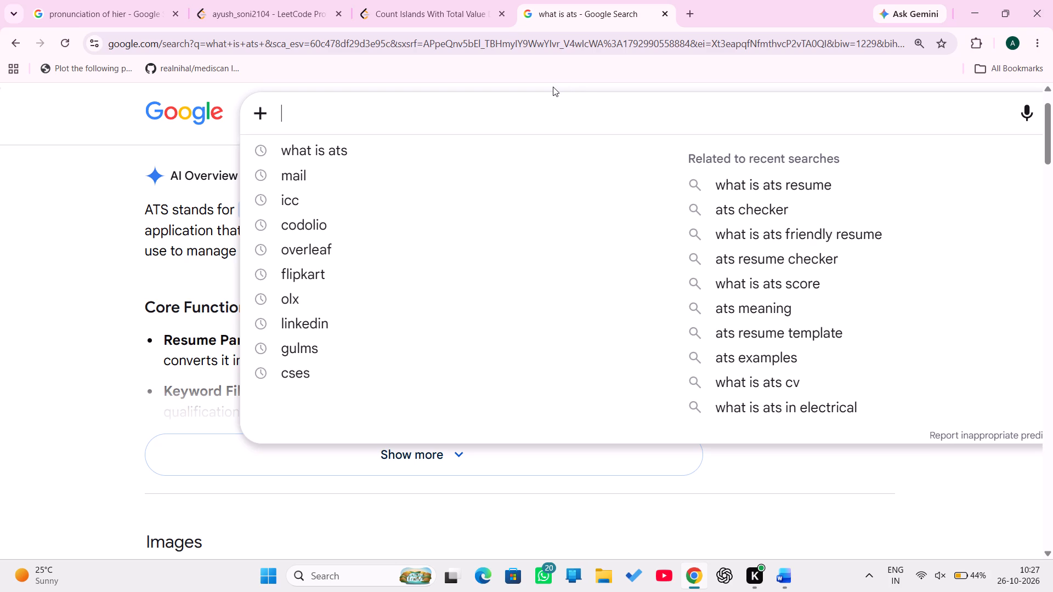
pyautogui.click(367, 252)
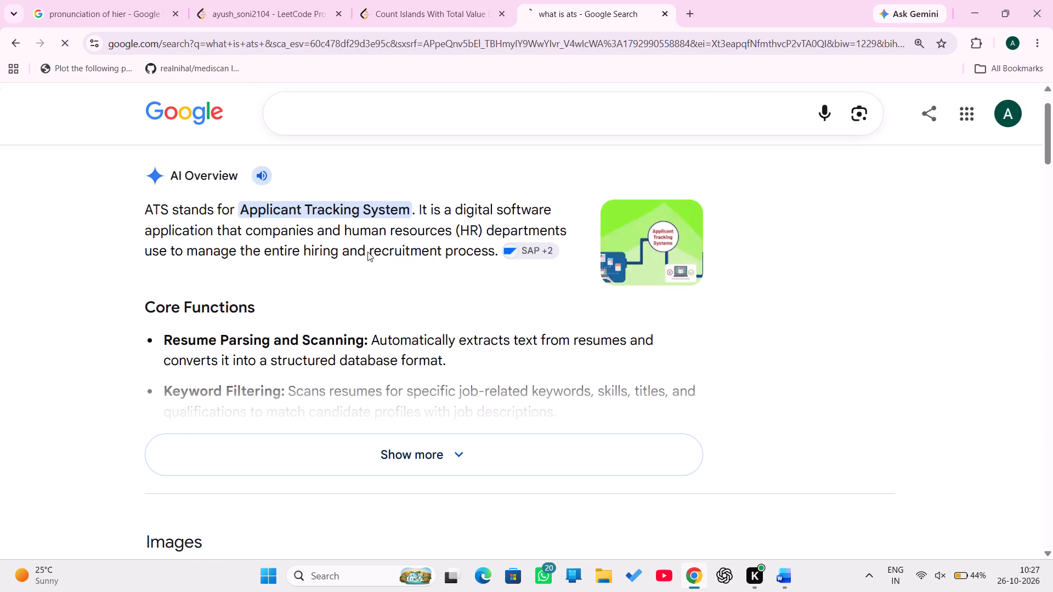
pyautogui.click(321, 277)
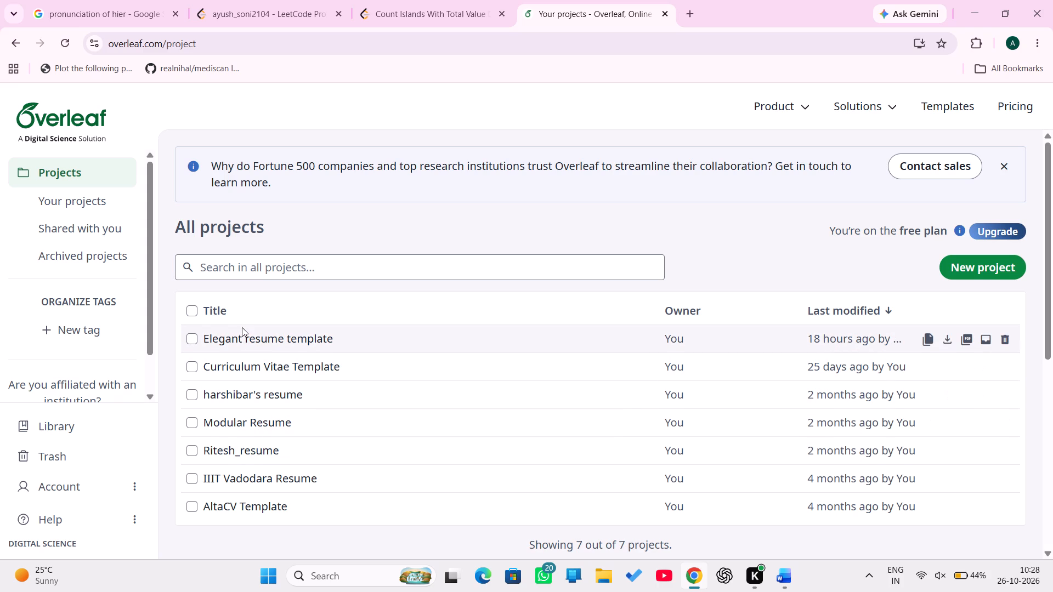
pyautogui.click(228, 396)
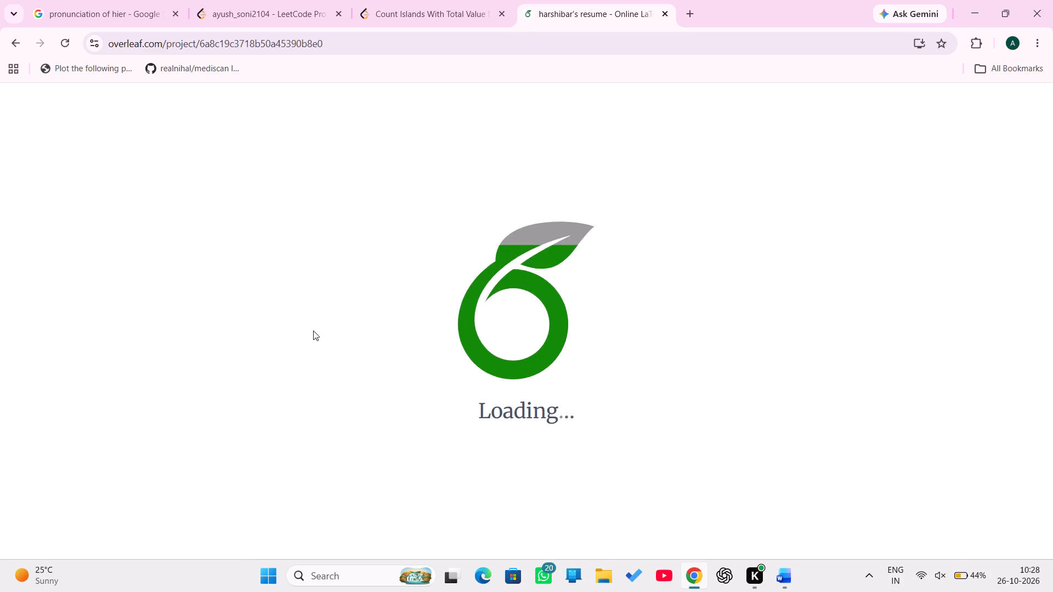
# Switch to Document3 in Word and add a new last line beginning "while mentioning projects make sure to mention".
pyautogui.click(788, 582)
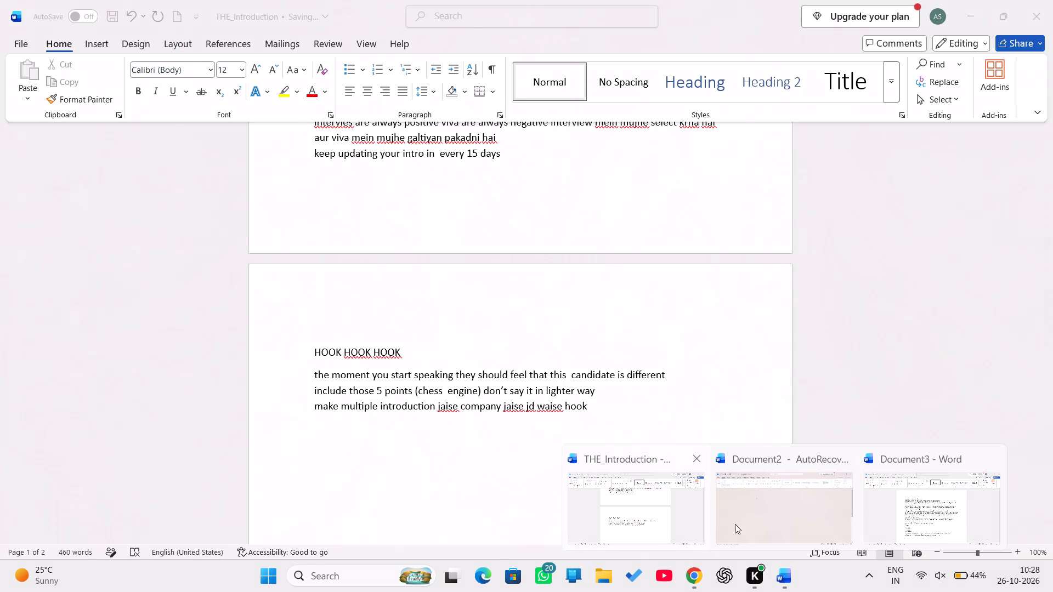
pyautogui.click(876, 520)
pyautogui.scroll(-1, 518, 445)
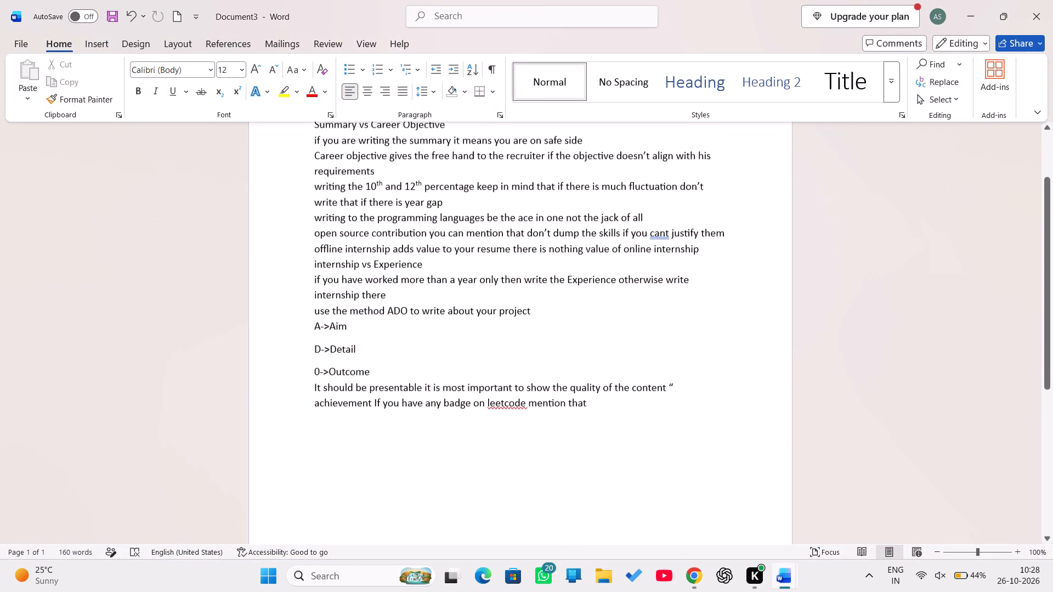
pyautogui.click(596, 398)
pyautogui.hotkey('shift', 'Return')
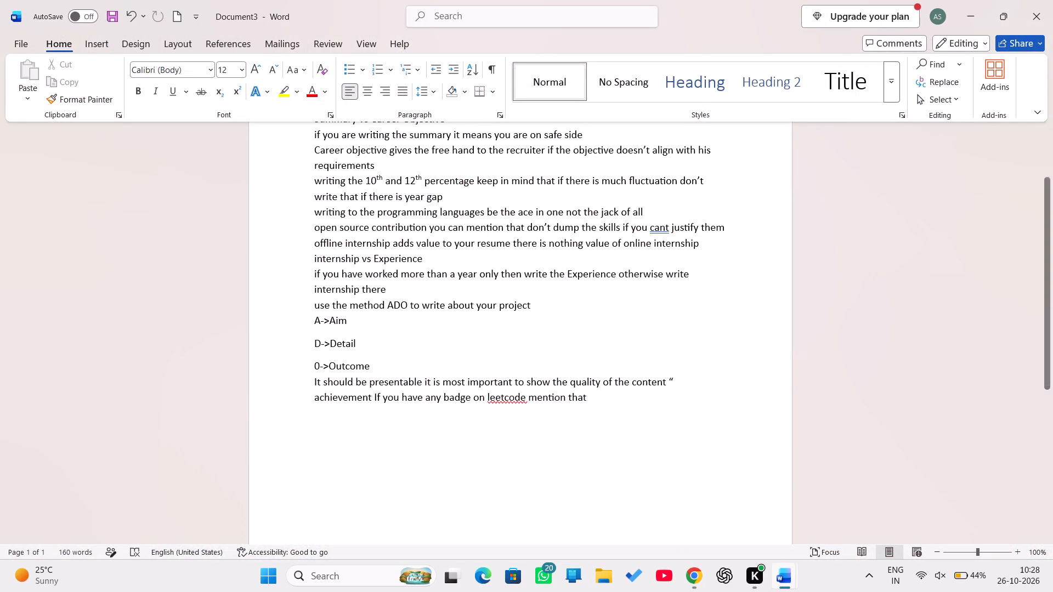
pyautogui.write('while mentioninf')
pyautogui.press('space')
pyautogui.press('BackSpace')
pyautogui.press('BackSpace')
pyautogui.write('g pro')
pyautogui.write('jec')
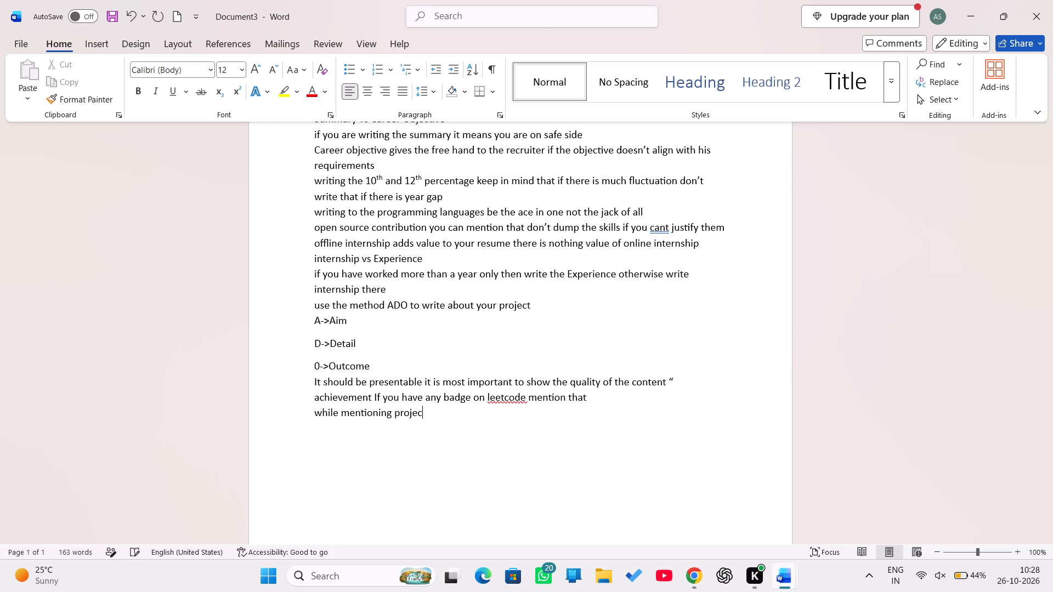
pyautogui.write('ts')
pyautogui.press('space')
pyautogui.write('make sure to mentuo')
pyautogui.press('BackSpace')
pyautogui.press('BackSpace')
pyautogui.write('ion the')
pyautogui.press('space')
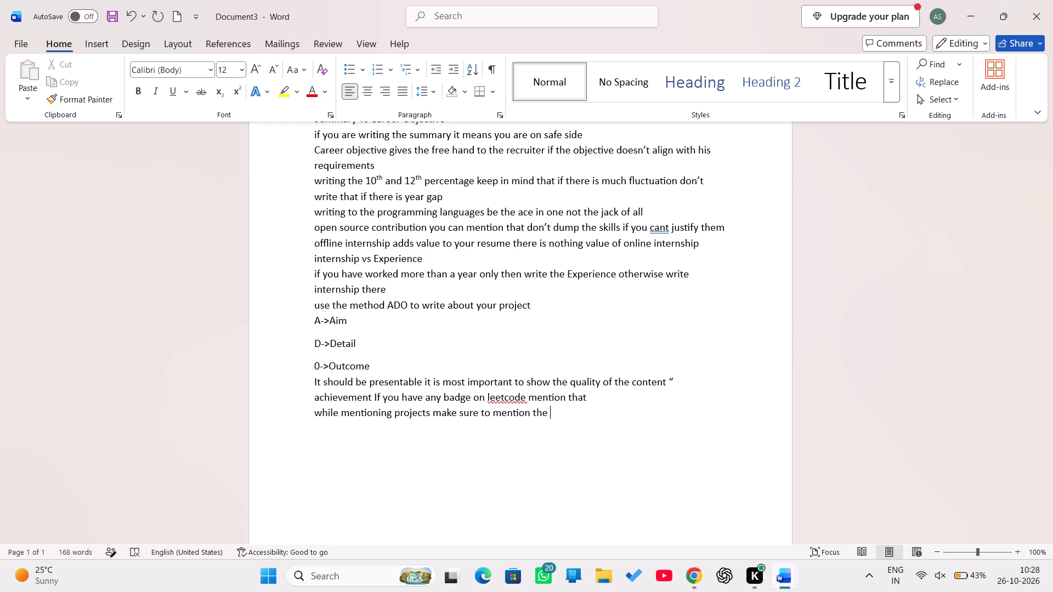
pyautogui.press('BackSpace')
pyautogui.press('BackSpace')
pyautogui.press('BackSpace')
pyautogui.press('BackSpace')
# Continue the last line of the notes with "2 peojects one of your team and other".
pyautogui.write('2 peojects')
pyautogui.press('space')
pyautogui.write('one fof')
pyautogui.press('space')
pyautogui.press('BackSpace')
pyautogui.press('BackSpace')
pyautogui.press('BackSpace')
pyautogui.press('BackSpace')
pyautogui.write('of hyo')
pyautogui.press('BackSpace')
pyautogui.press('BackSpace')
pyautogui.press('BackSpace')
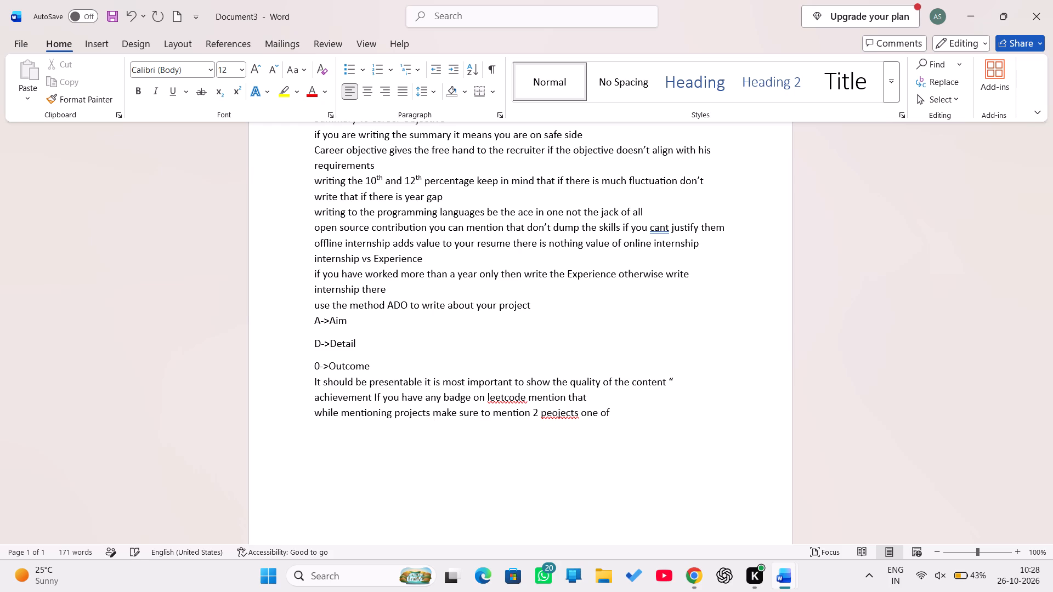
pyautogui.write('your')
pyautogui.press('space')
pyautogui.write('team and other')
pyautogui.press('space')
# Correct the misspelled word "peojects" to "projects" in the last line of the notes.
pyautogui.scroll(1, 595, 465)
pyautogui.scroll(-1, 595, 465)
pyautogui.scroll(1, 595, 465)
pyautogui.hscroll(1, 595, 465)
pyautogui.scroll(1, 595, 465)
pyautogui.hscroll(1, 595, 465)
pyautogui.scroll(1, 595, 465)
pyautogui.hscroll(1, 595, 465)
pyautogui.scroll(1, 595, 465)
pyautogui.hscroll(1, 595, 465)
pyautogui.scroll(1, 595, 465)
pyautogui.hscroll(1, 595, 465)
pyautogui.scroll(1, 595, 465)
pyautogui.hscroll(1, 595, 465)
pyautogui.scroll(1, 595, 465)
pyautogui.hscroll(1, 595, 465)
pyautogui.scroll(1, 595, 465)
pyautogui.hscroll(1, 595, 465)
pyautogui.scroll(1, 595, 465)
pyautogui.hscroll(1, 595, 465)
pyautogui.scroll(1, 595, 465)
pyautogui.hscroll(1, 595, 465)
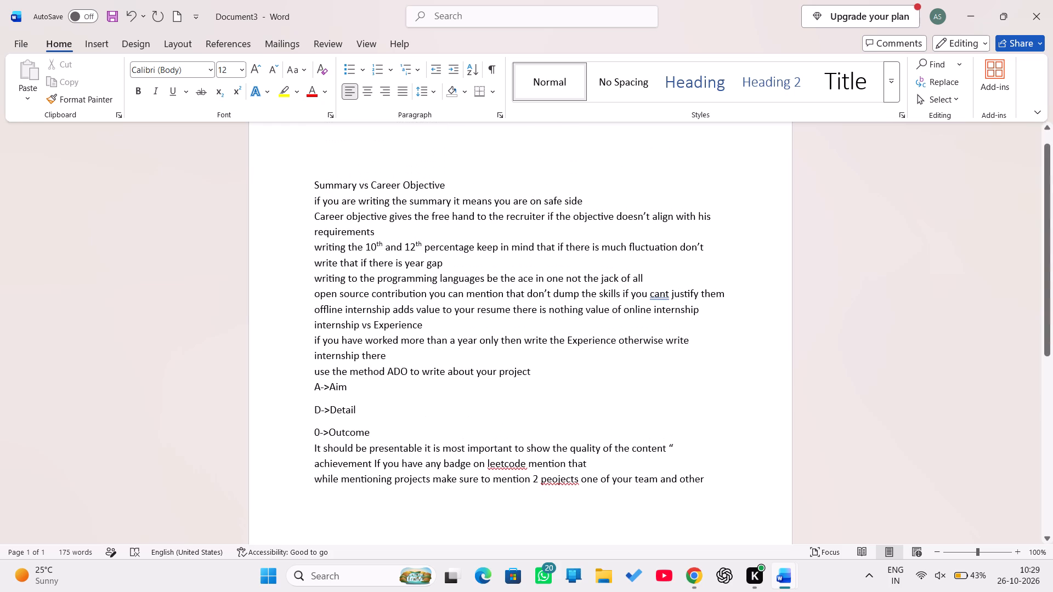
pyautogui.scroll(-3, 595, 465)
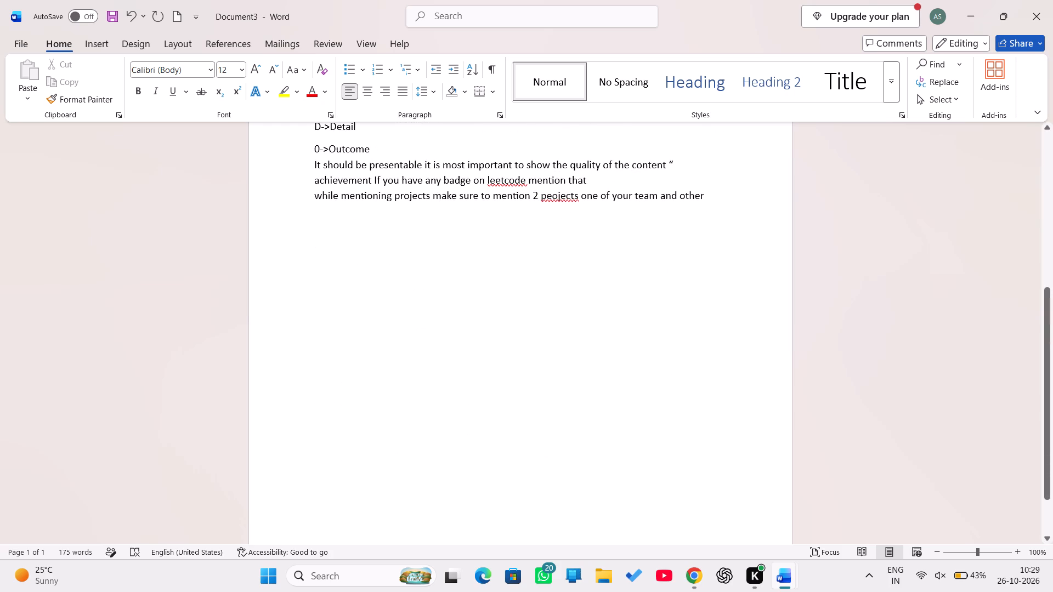
pyautogui.click(551, 199)
pyautogui.press('BackSpace')
pyautogui.press('r')
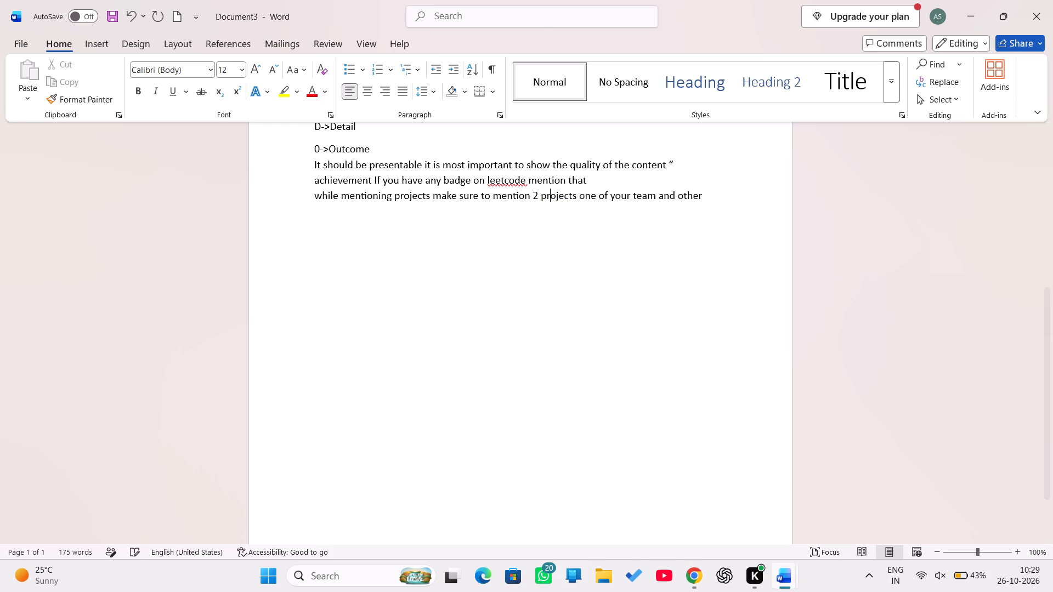
# Continue the end of the projects sentence with "should of the individual".
pyautogui.click(706, 196)
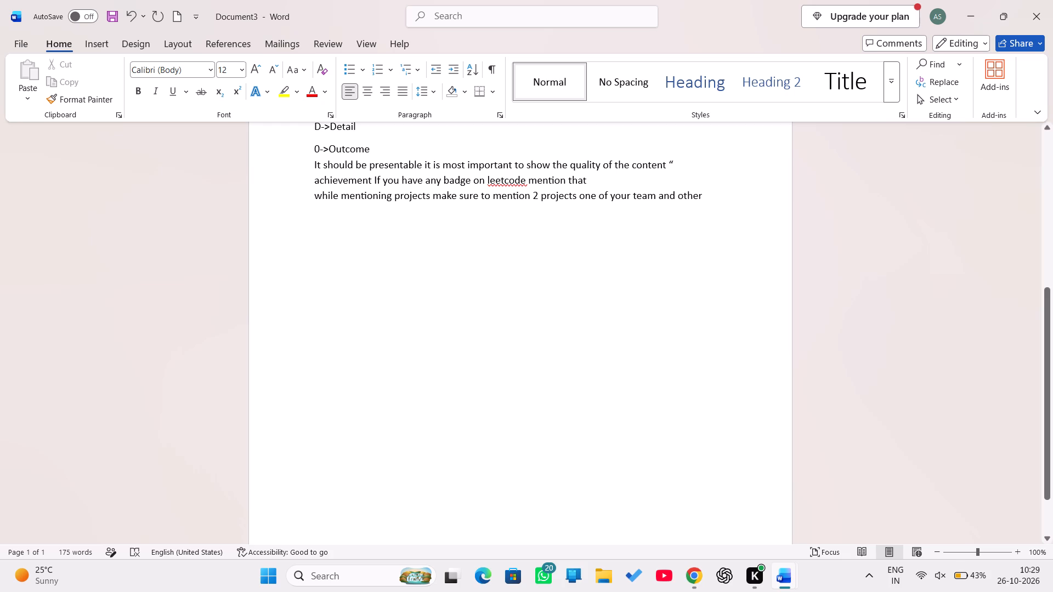
pyautogui.press('space')
pyautogui.write('shpul')
pyautogui.press('space')
pyautogui.press('BackSpace')
pyautogui.press('BackSpace')
pyautogui.press('BackSpace')
pyautogui.press('BackSpace')
pyautogui.write('ould of h')
pyautogui.press('BackSpace')
pyautogui.write('the')
pyautogui.press('space')
pyautogui.write('indic')
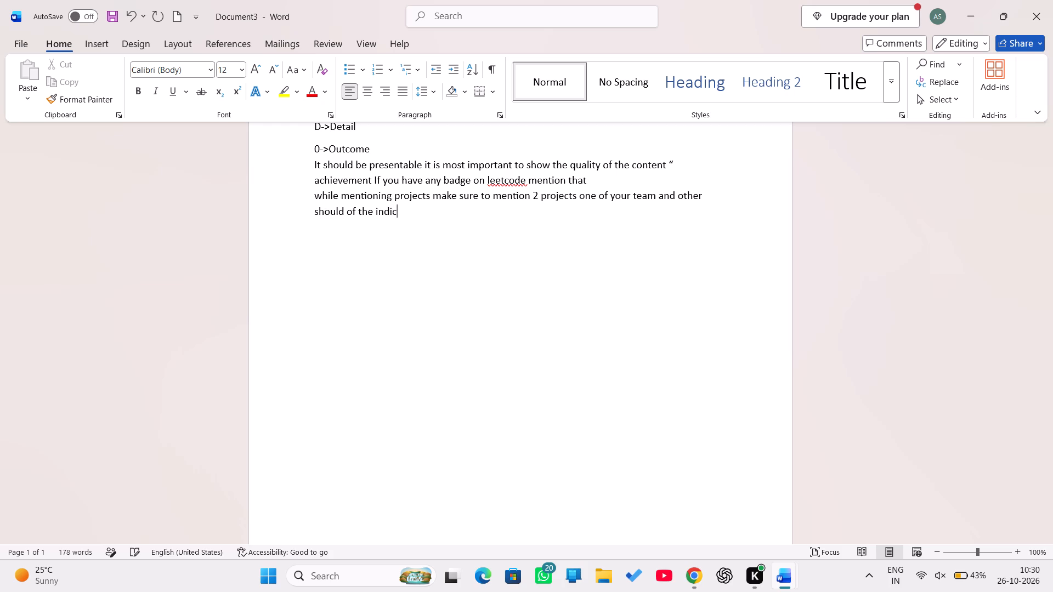
pyautogui.press('BackSpace')
pyautogui.write('vi')
pyautogui.write('dual')
pyautogui.press('space')
# Extend the projects sentence after "individual" with "which shows you the team work".
pyautogui.write('whidh')
pyautogui.press('BackSpace')
pyautogui.press('BackSpace')
pyautogui.write('ch shoes')
pyautogui.press('space')
pyautogui.press('BackSpace')
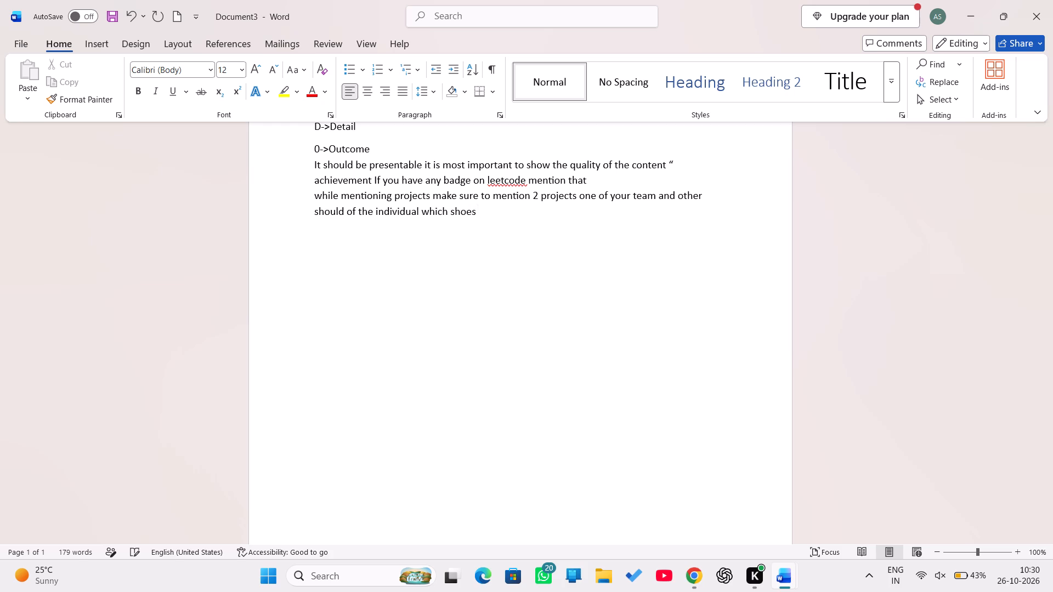
pyautogui.press('BackSpace')
pyautogui.press('BackSpace')
pyautogui.write('ws you the team woek')
pyautogui.press('space')
pyautogui.press('BackSpace')
pyautogui.press('BackSpace')
pyautogui.press('BackSpace')
pyautogui.write('rk')
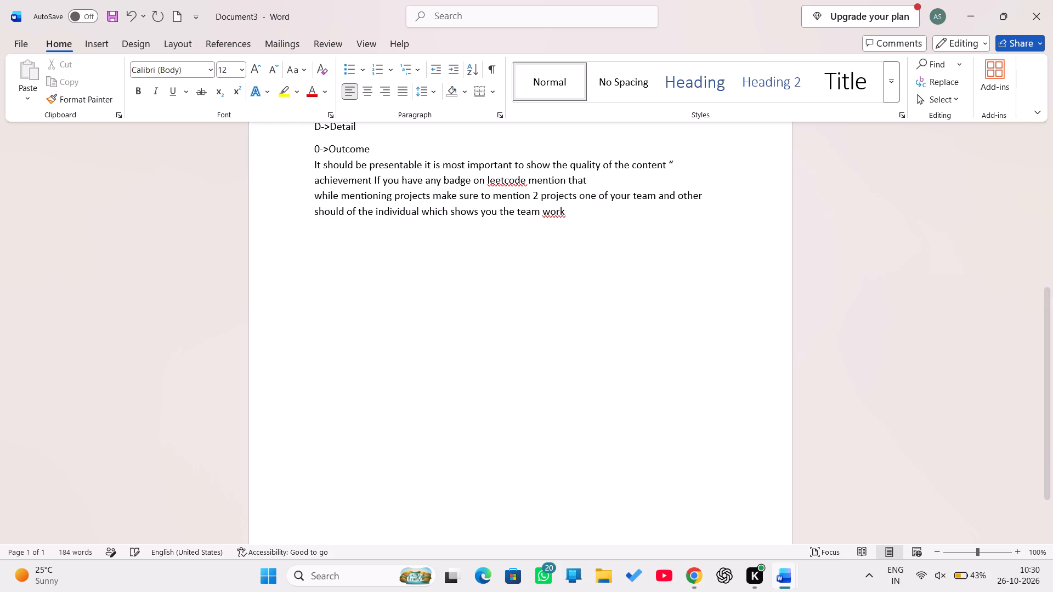
pyautogui.press('space')
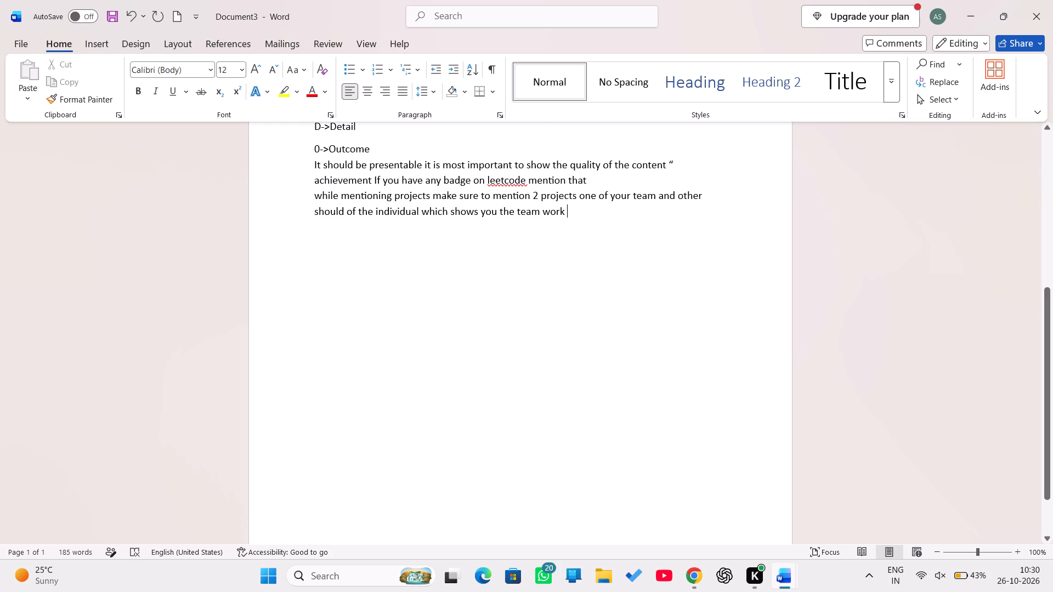
# Change "you the" to "your" before "team work" in the last line of the notes.
pyautogui.press('Left')
pyautogui.press('Left')
pyautogui.press('Left')
pyautogui.press('Left')
pyautogui.press('Left')
pyautogui.press('Left')
pyautogui.press('Left')
pyautogui.press('Left')
pyautogui.press('Left')
pyautogui.press('Left')
pyautogui.press('Left')
pyautogui.press('Left')
pyautogui.press('Left')
pyautogui.press('Left')
pyautogui.press('Left')
pyautogui.press('r')
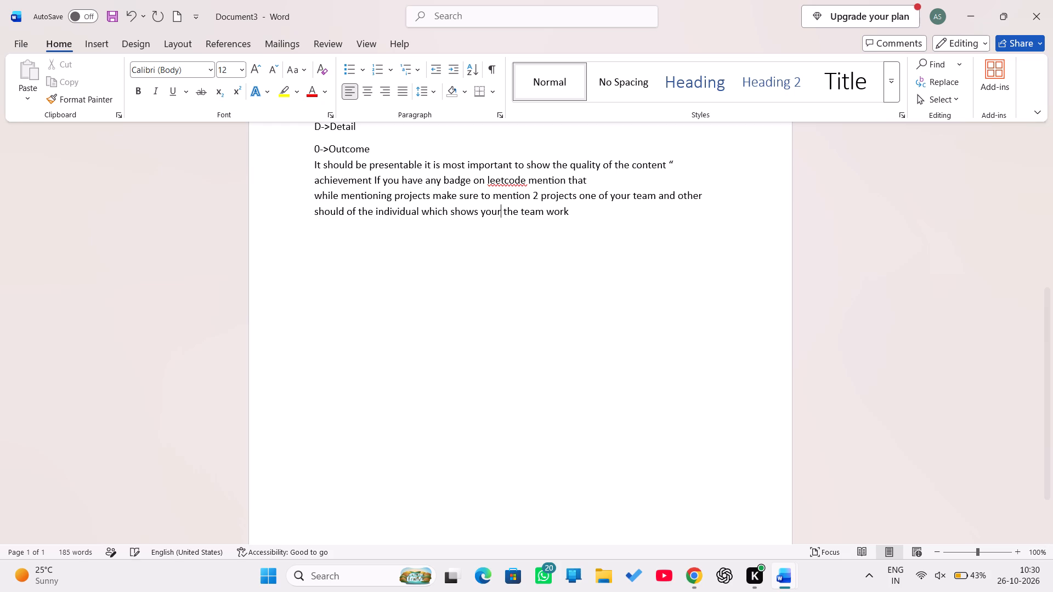
pyautogui.click(519, 215)
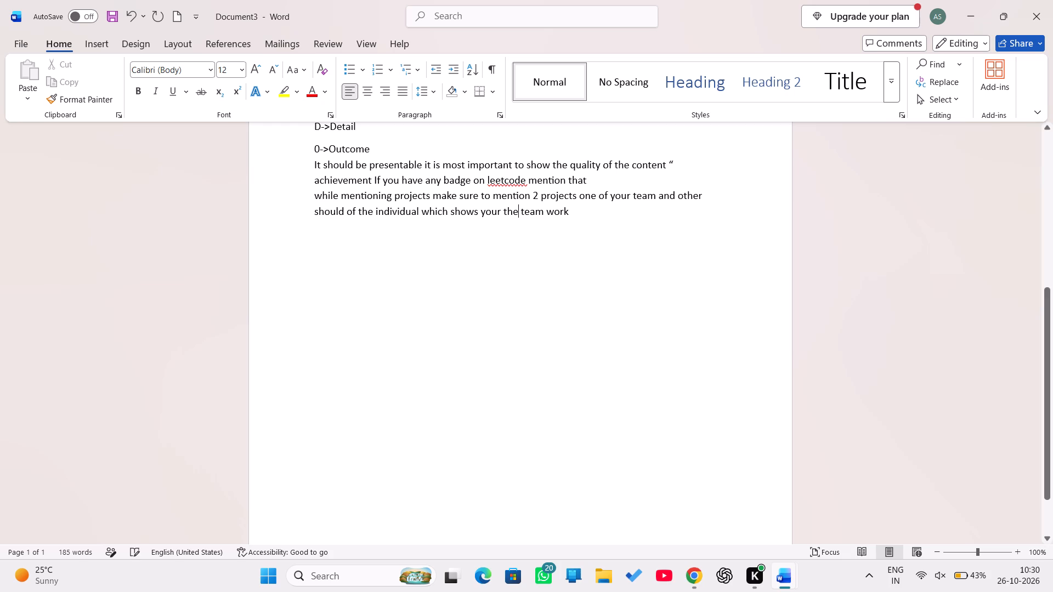
pyautogui.press('BackSpace')
pyautogui.press('BackSpace')
pyautogui.press('BackSpace')
pyautogui.click(561, 214)
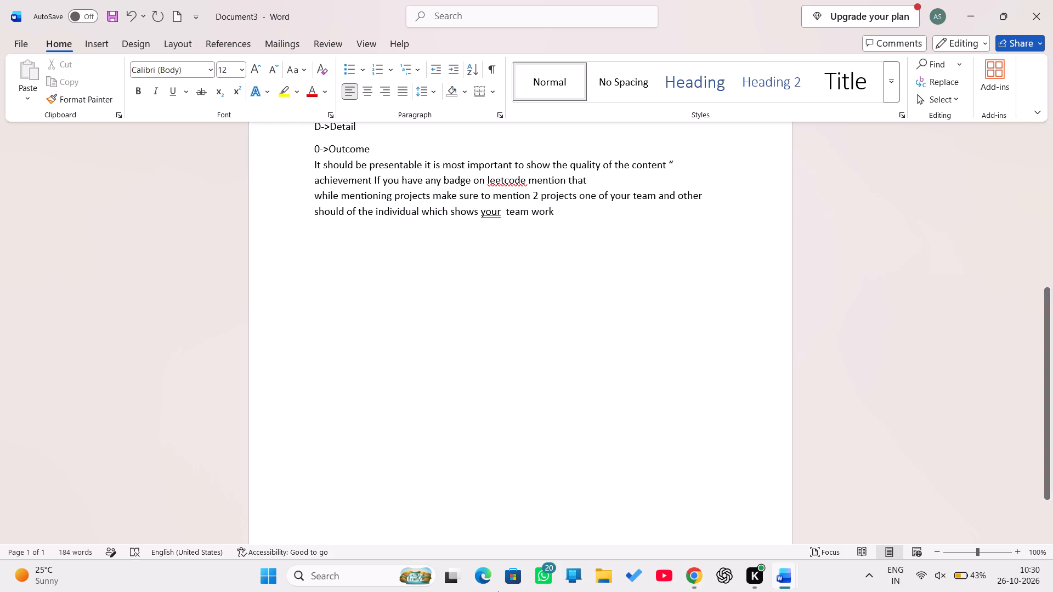
# Switch to the Overleaf resume project in Chrome and examine the full resume page in the PDF preview.
pyautogui.click(692, 591)
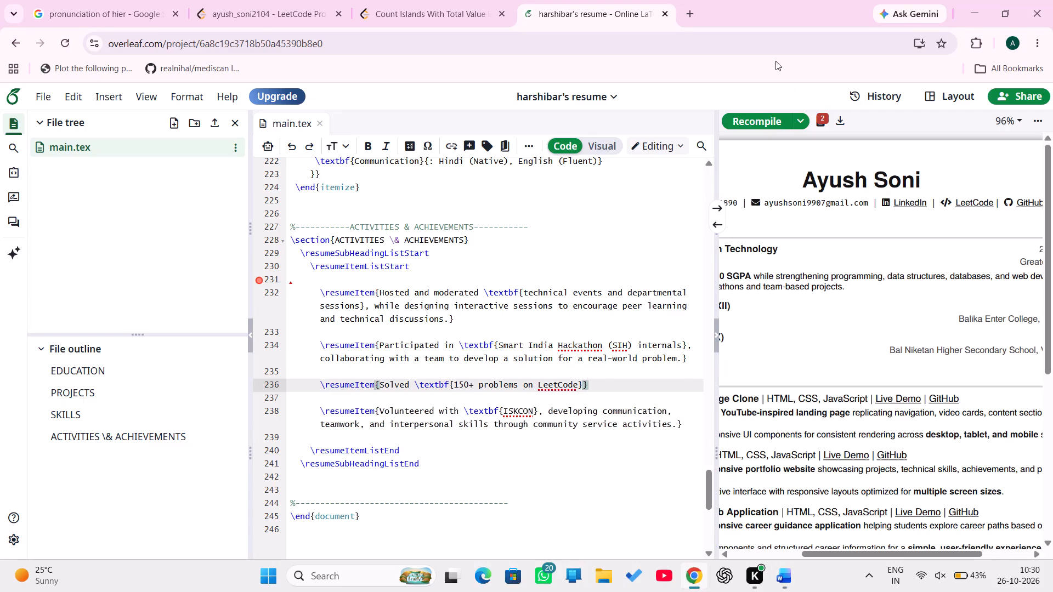
pyautogui.scroll(-1, 836, 300)
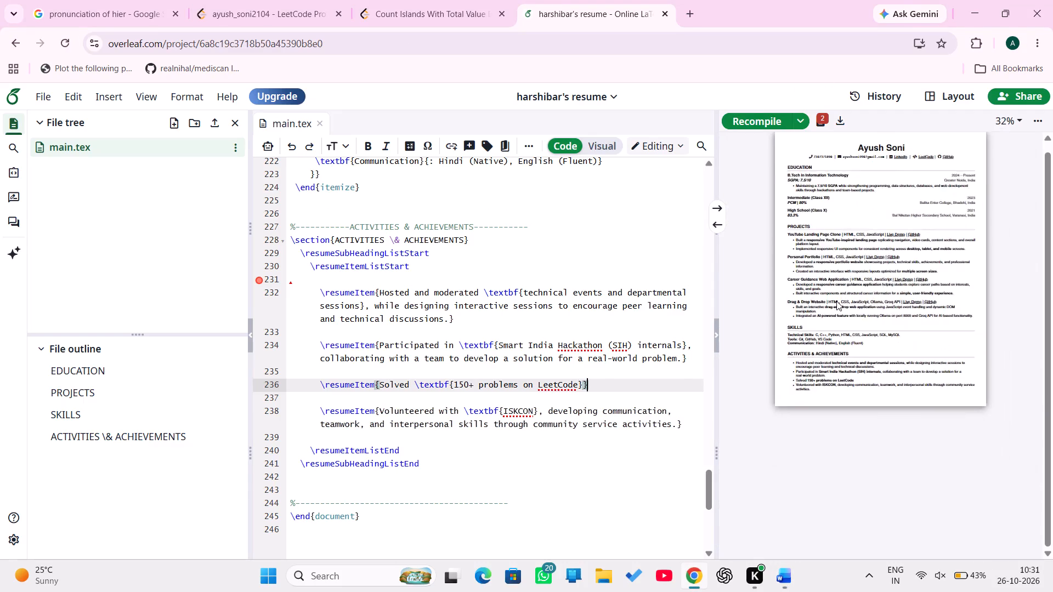
pyautogui.scroll(1, 836, 301)
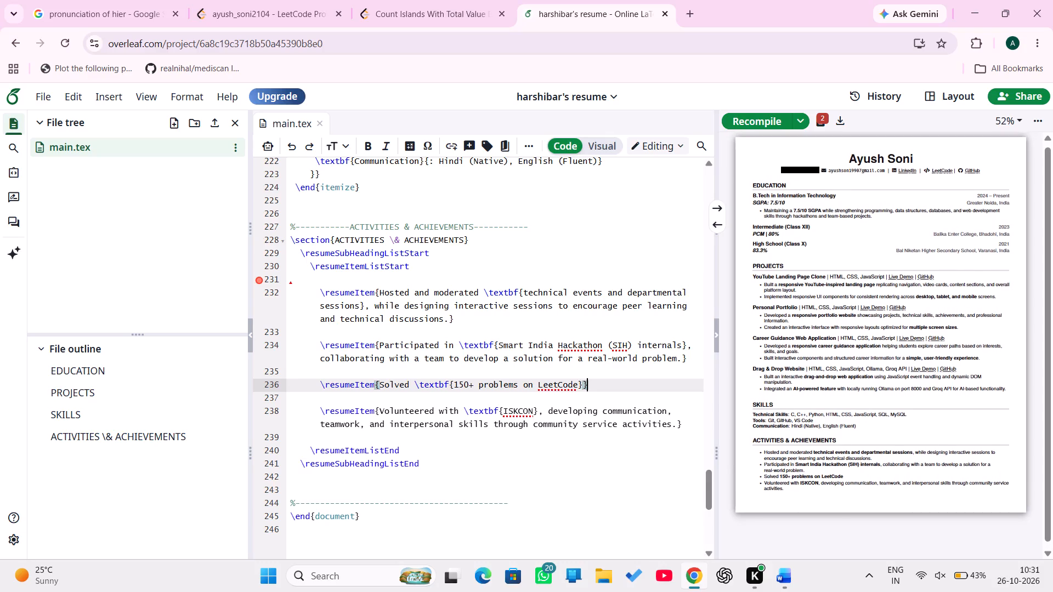
pyautogui.scroll(1, 836, 301)
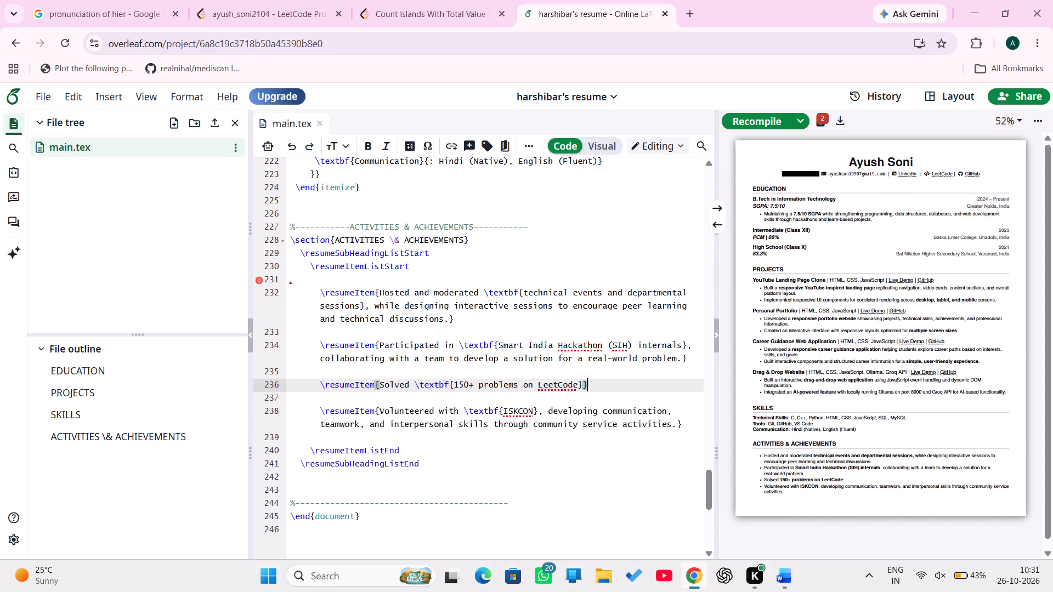
pyautogui.scroll(1, 836, 301)
pyautogui.scroll(-1, 836, 301)
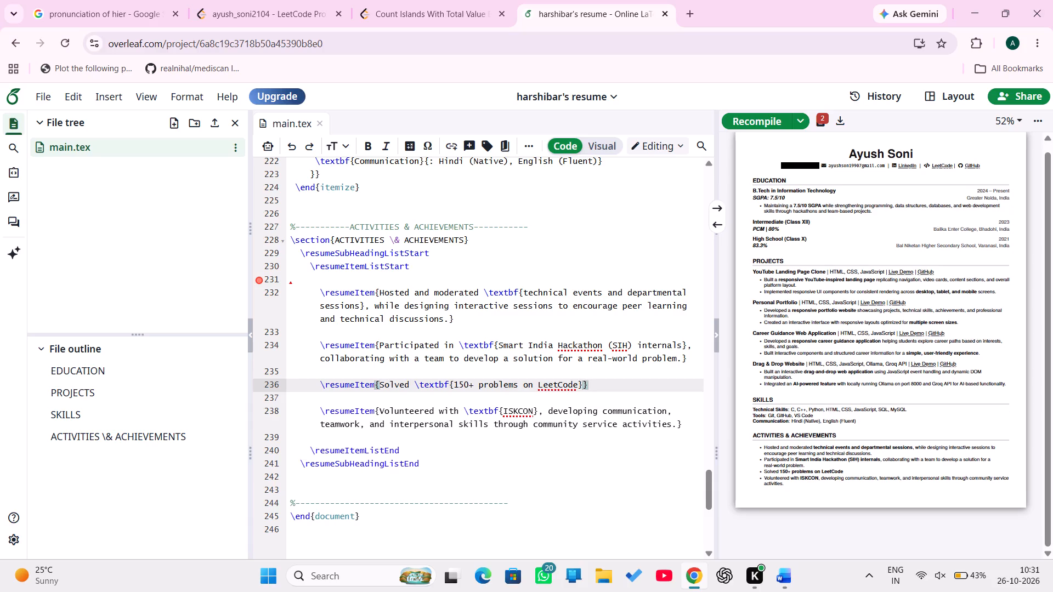
pyautogui.scroll(-3, 836, 301)
pyautogui.scroll(3, 583, 236)
# Delete the "Hosted and moderated technical events and departmental sessions" item from the ACTIVITIES & ACHIEVEMENTS section of main.tex.
pyautogui.scroll(-2, 583, 236)
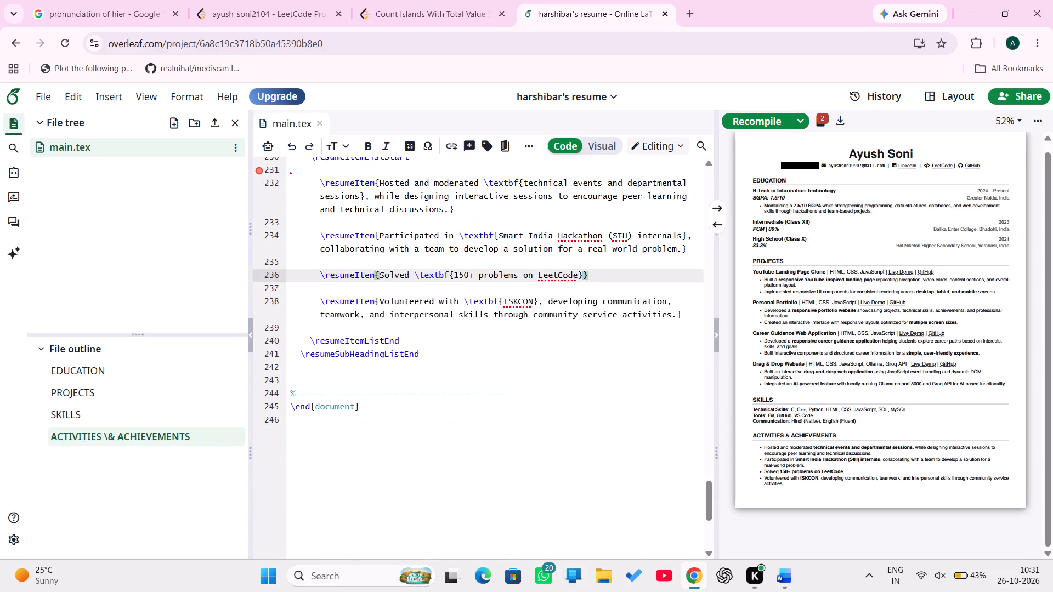
pyautogui.scroll(1, 583, 236)
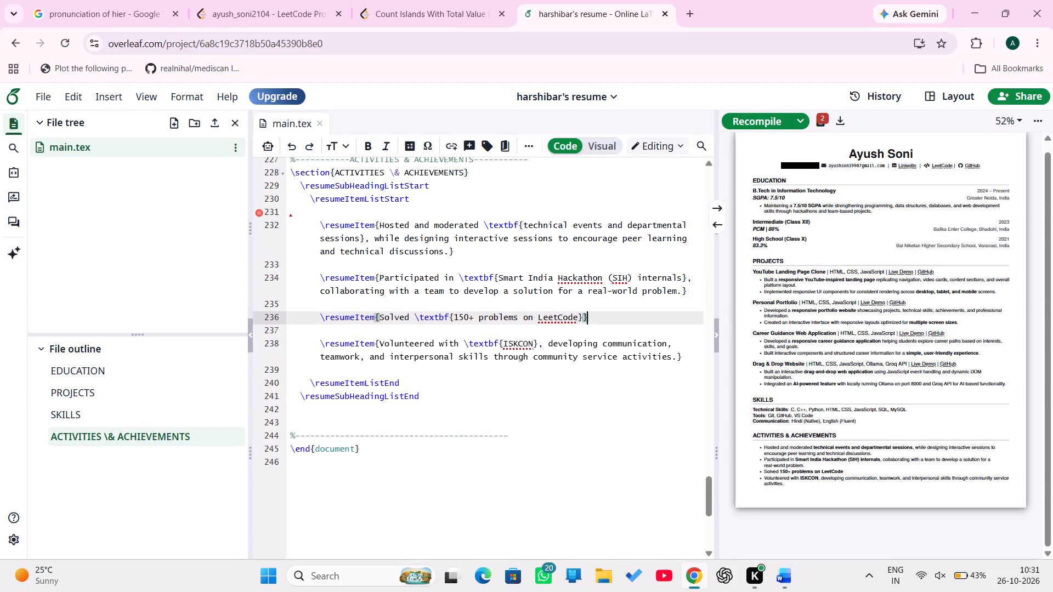
pyautogui.click(467, 258)
pyautogui.moveTo(467, 258); pyautogui.dragTo(350, 248)
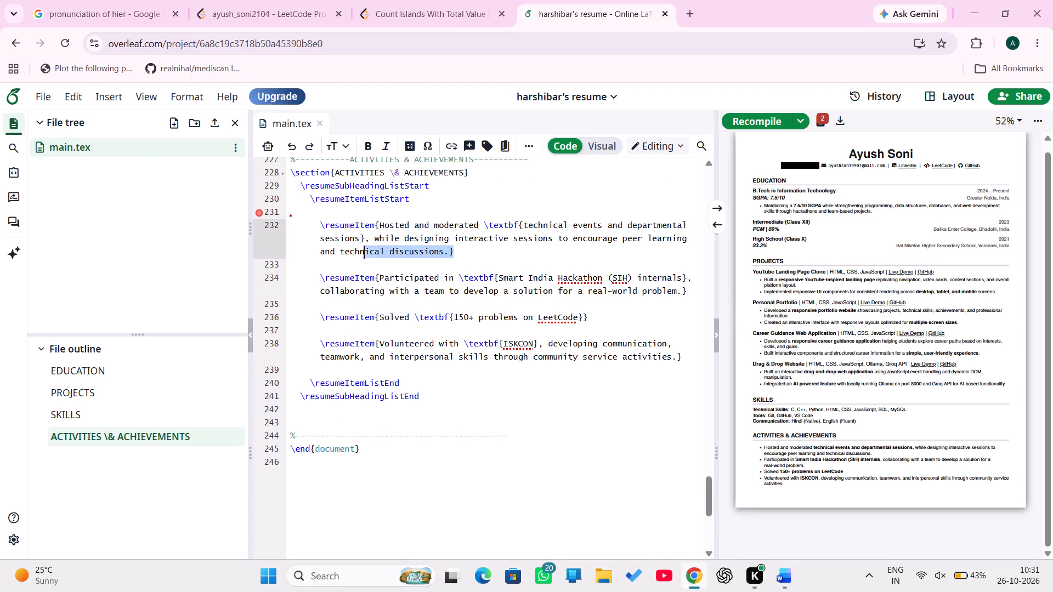
pyautogui.moveTo(350, 248); pyautogui.dragTo(304, 226)
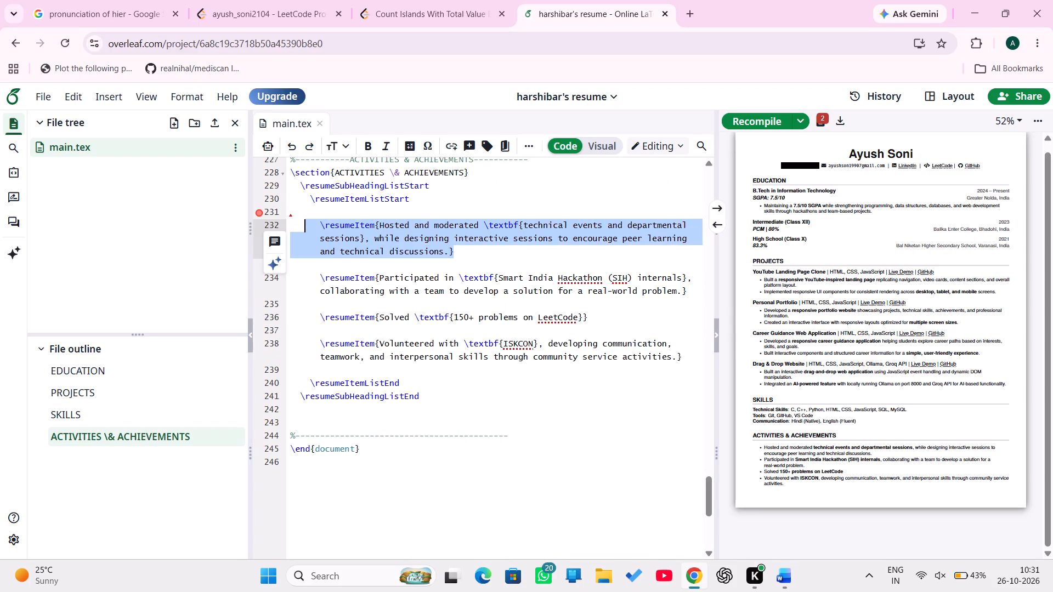
pyautogui.press('BackSpace')
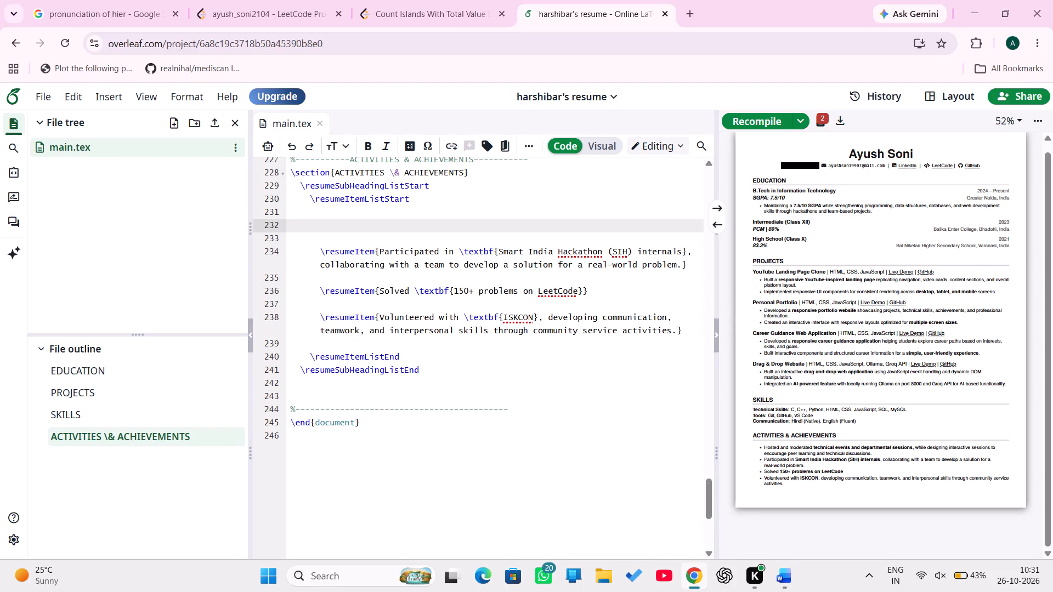
pyautogui.press('BackSpace')
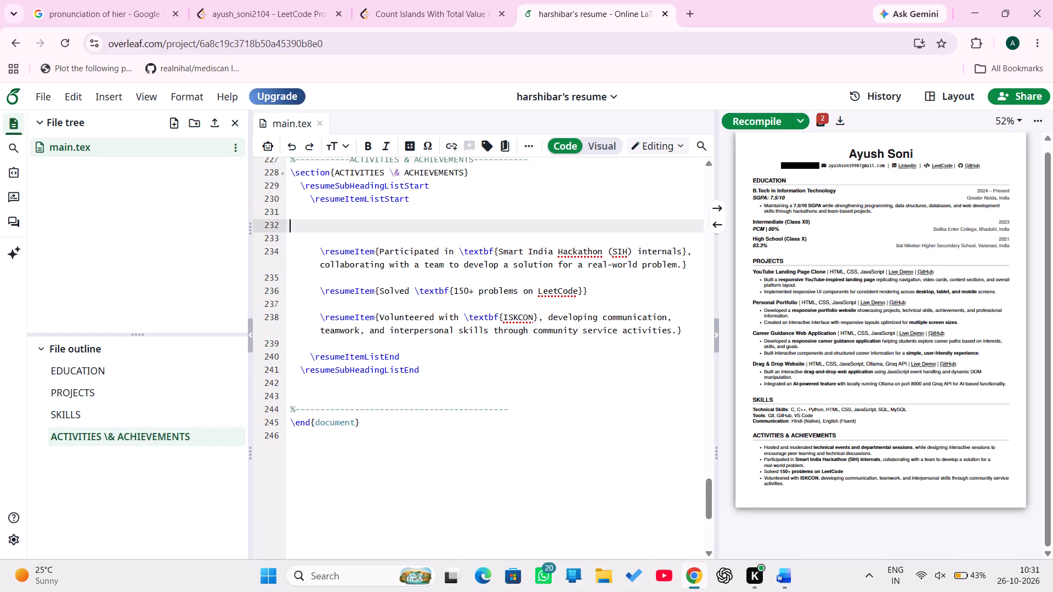
# Change the solved problem count in the achievements item about LeetCode to 250+.
pyautogui.scroll(-1, 451, 255)
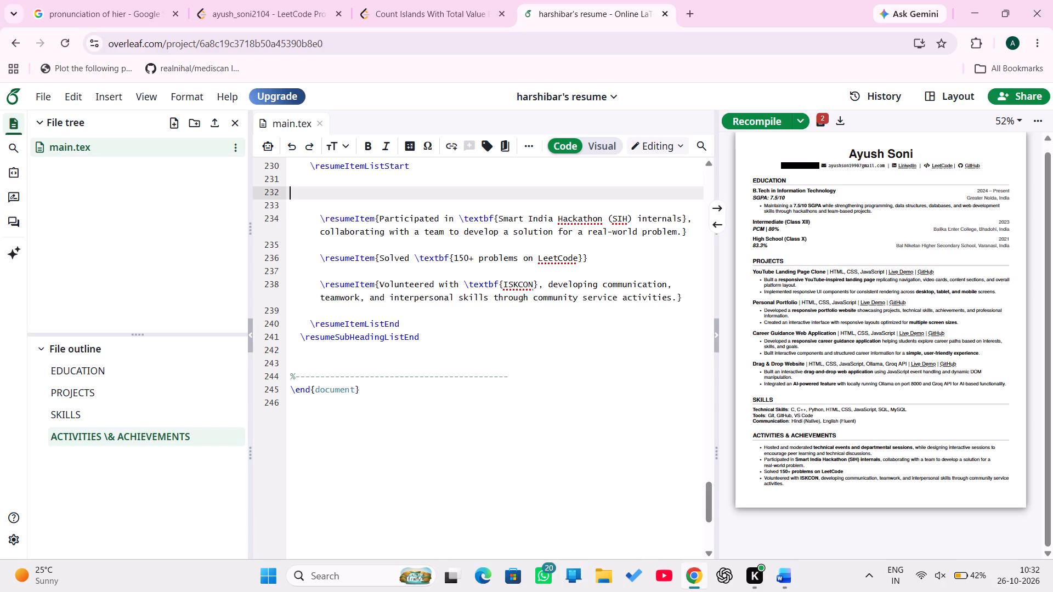
pyautogui.scroll(2, 449, 358)
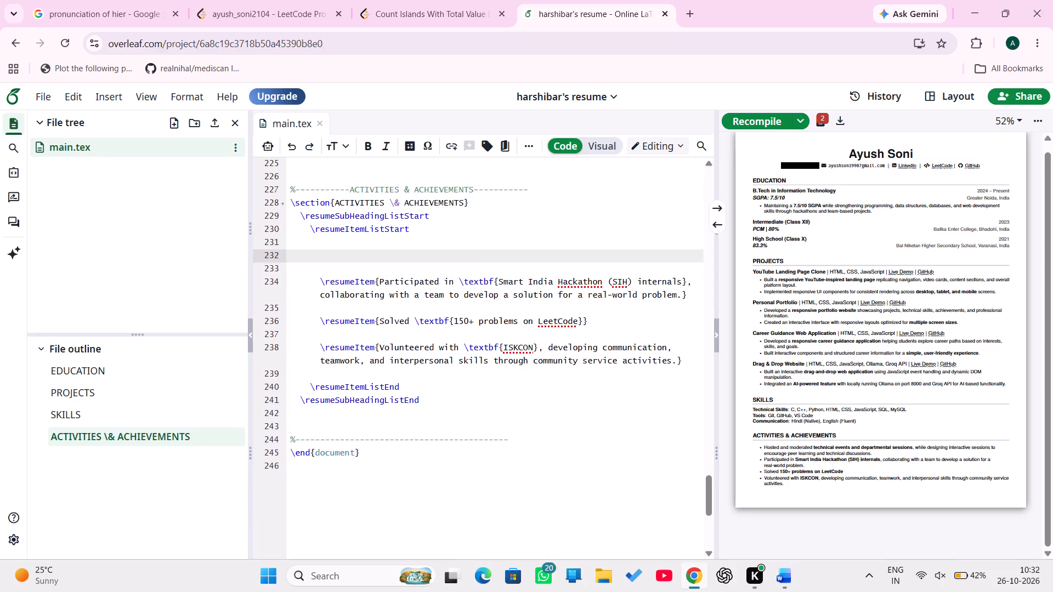
pyautogui.scroll(1, 449, 358)
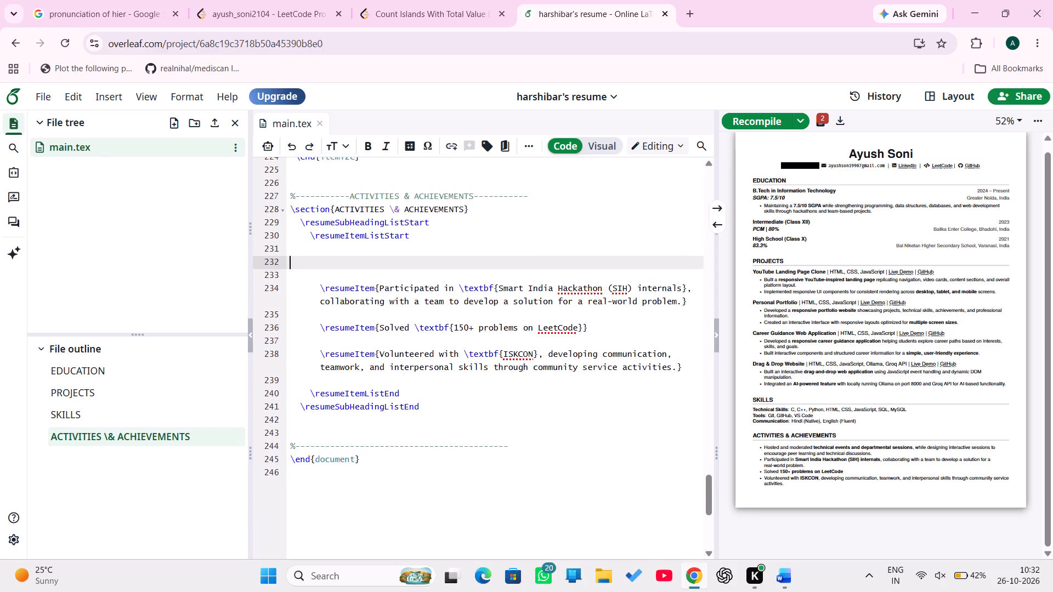
pyautogui.click(463, 326)
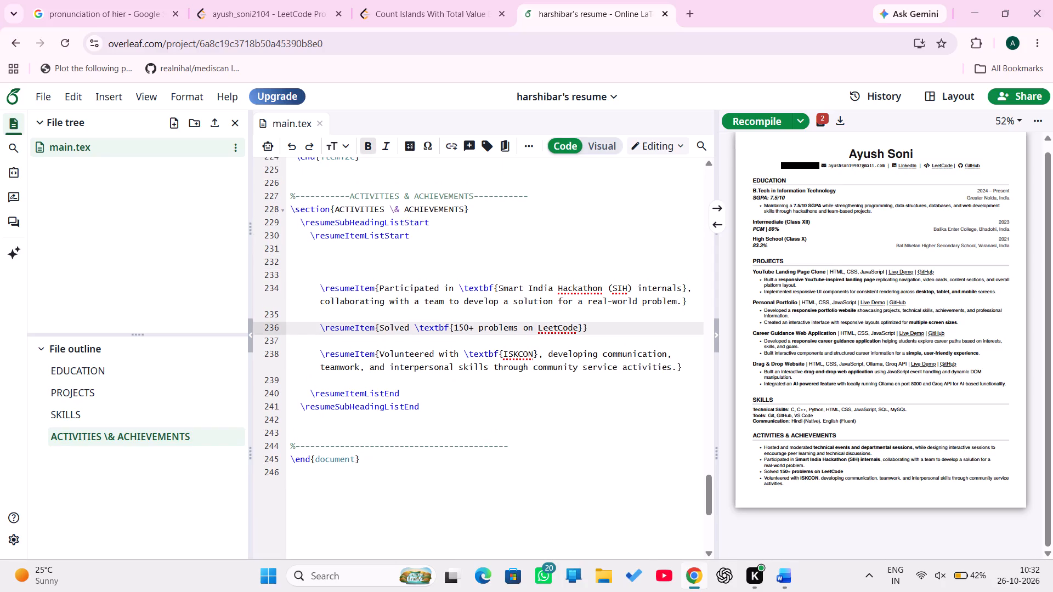
pyautogui.press('BackSpace')
pyautogui.press('BackSpace')
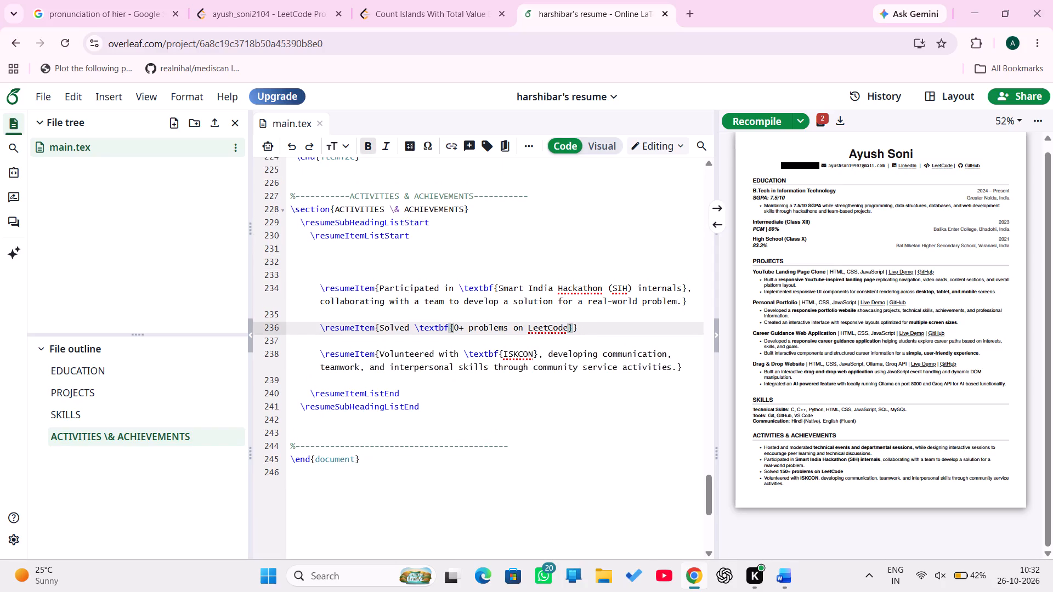
pyautogui.write('25')
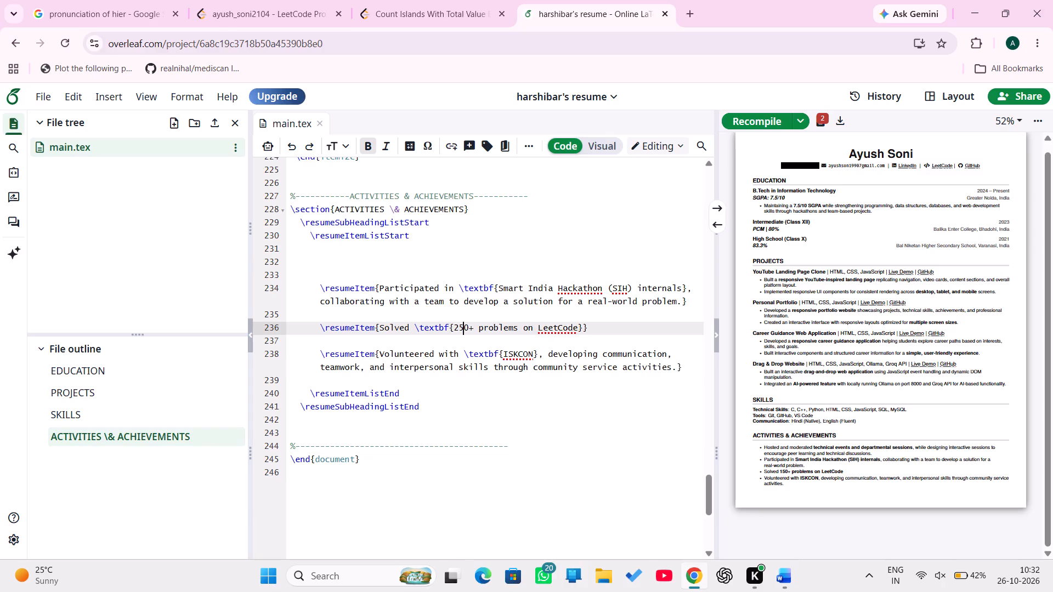
# Replace "LeetCode" in the solved-problems item with "various coding platforms".
pyautogui.click(577, 327)
pyautogui.press('BackSpace')
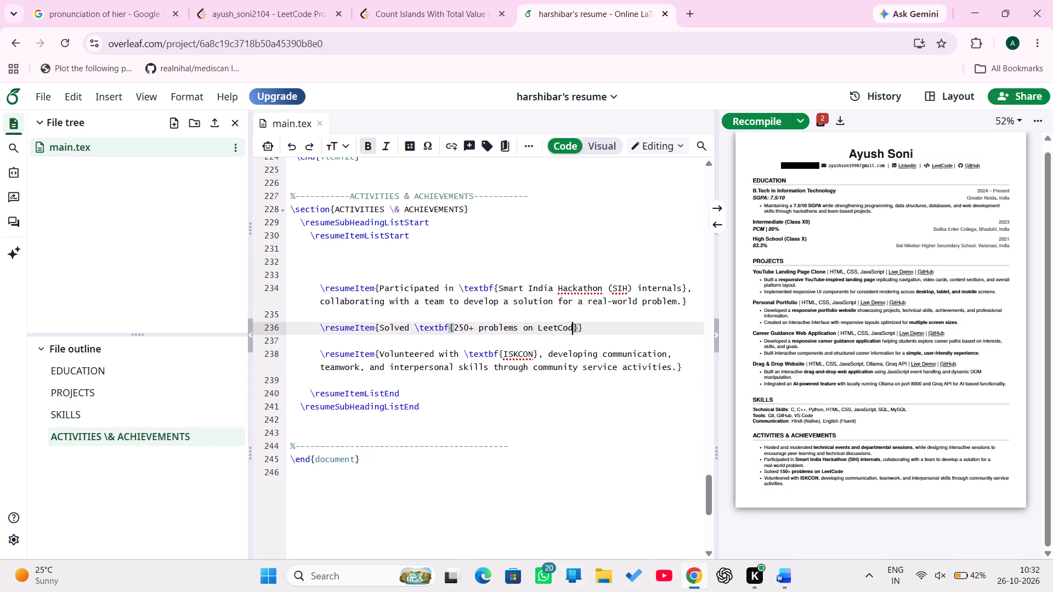
pyautogui.press('BackSpace')
pyautogui.press('BackSpace')
pyautogui.press('BackSpace')
pyautogui.press('BackSpace')
pyautogui.press('BackSpace')
pyautogui.press('BackSpace')
pyautogui.press('BackSpace')
pyautogui.write('variois')
pyautogui.press('space')
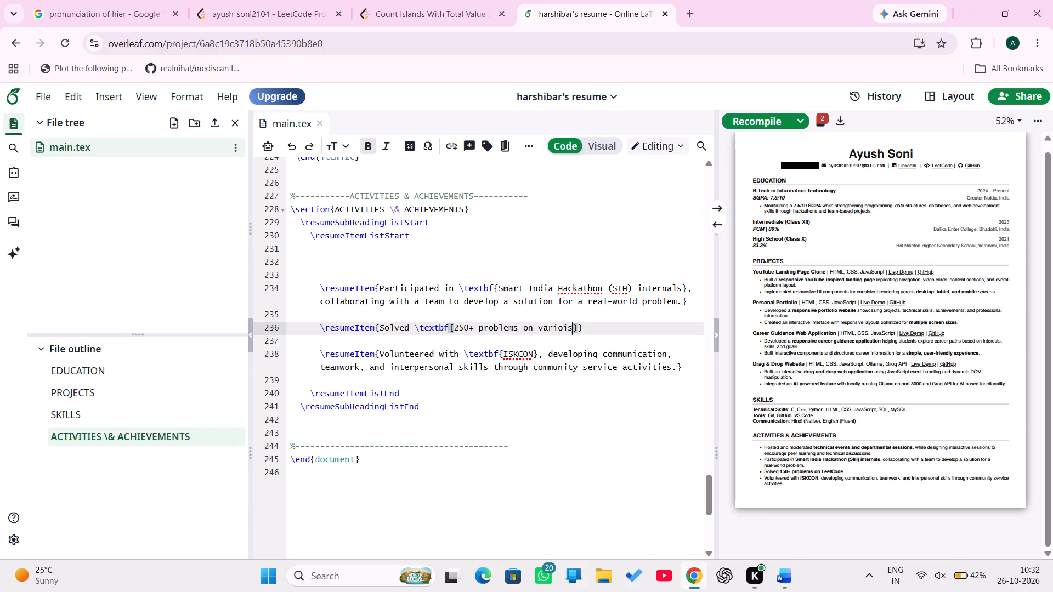
pyautogui.press('BackSpace')
pyautogui.press('BackSpace')
pyautogui.press('BackSpace')
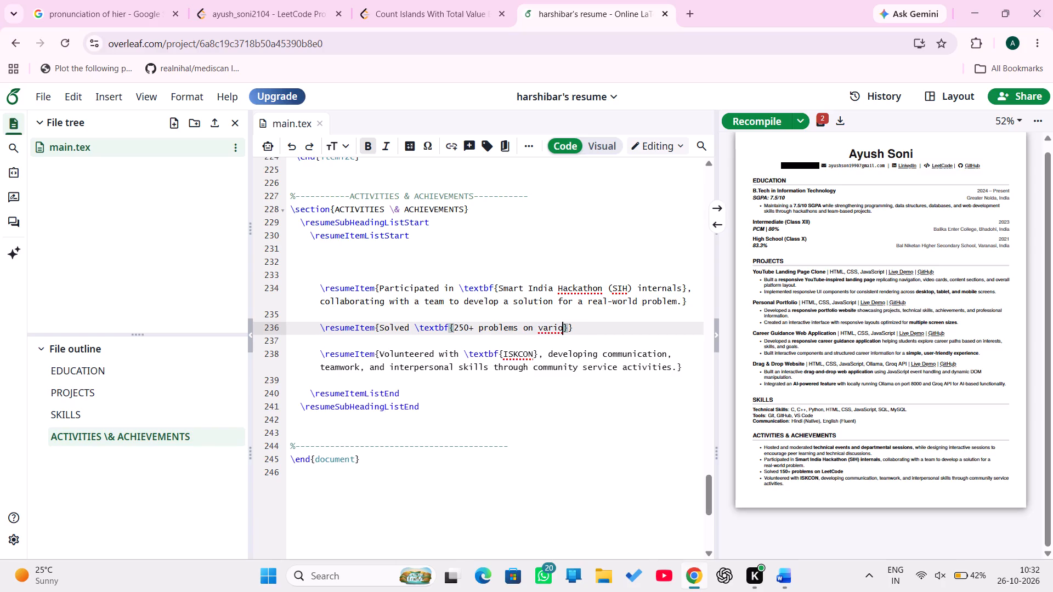
pyautogui.write('us codinf')
pyautogui.press('space')
pyautogui.press('BackSpace')
pyautogui.press('BackSpace')
pyautogui.write('g platfors')
pyautogui.press('BackSpace')
pyautogui.write('ms')
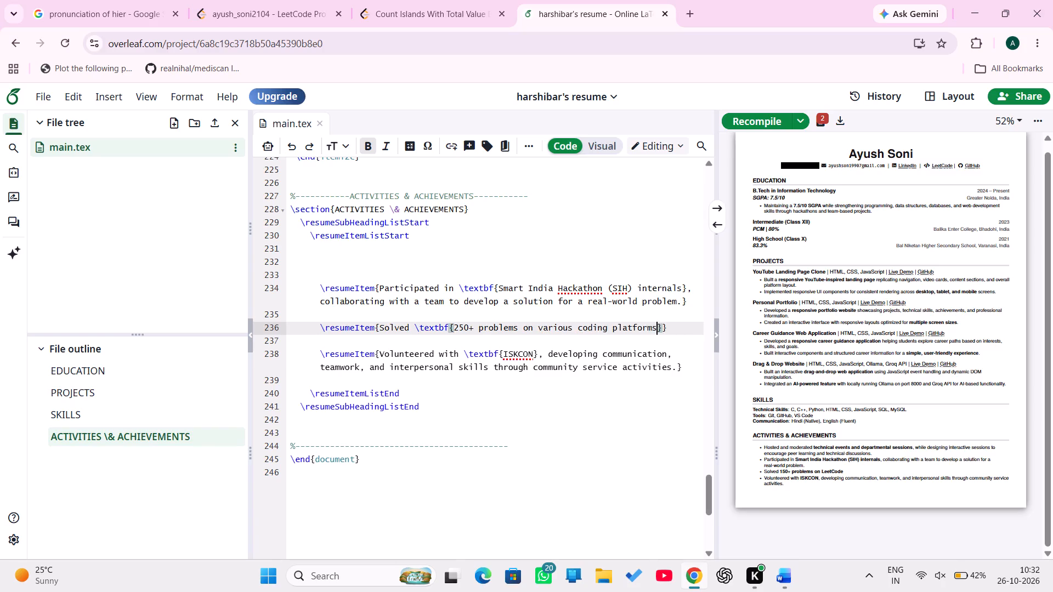
# Recompile the resume and review the updated achievements in the PDF preview.
pyautogui.click(531, 404)
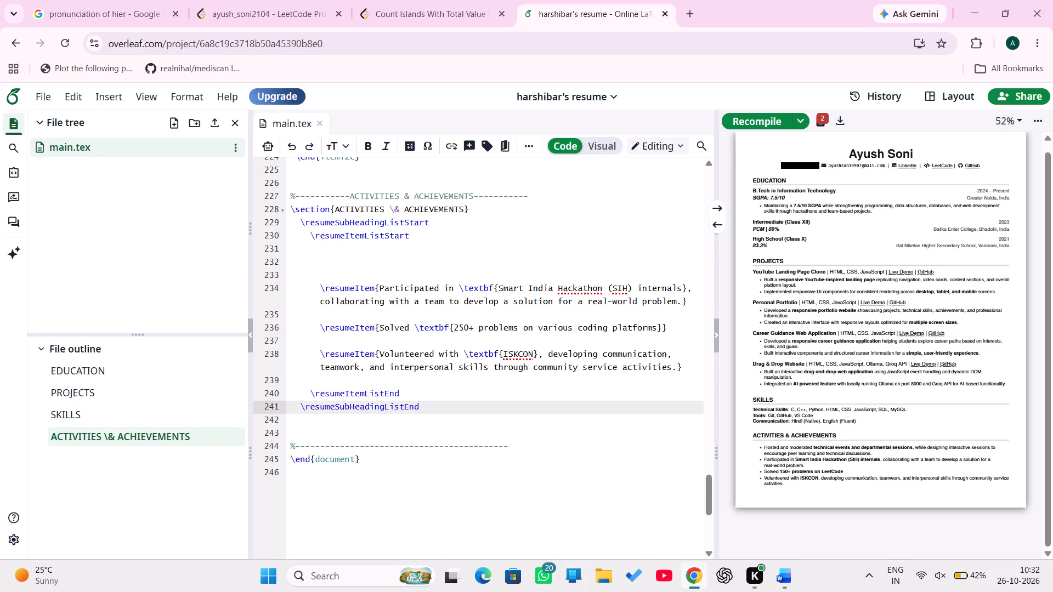
pyautogui.scroll(2, 531, 404)
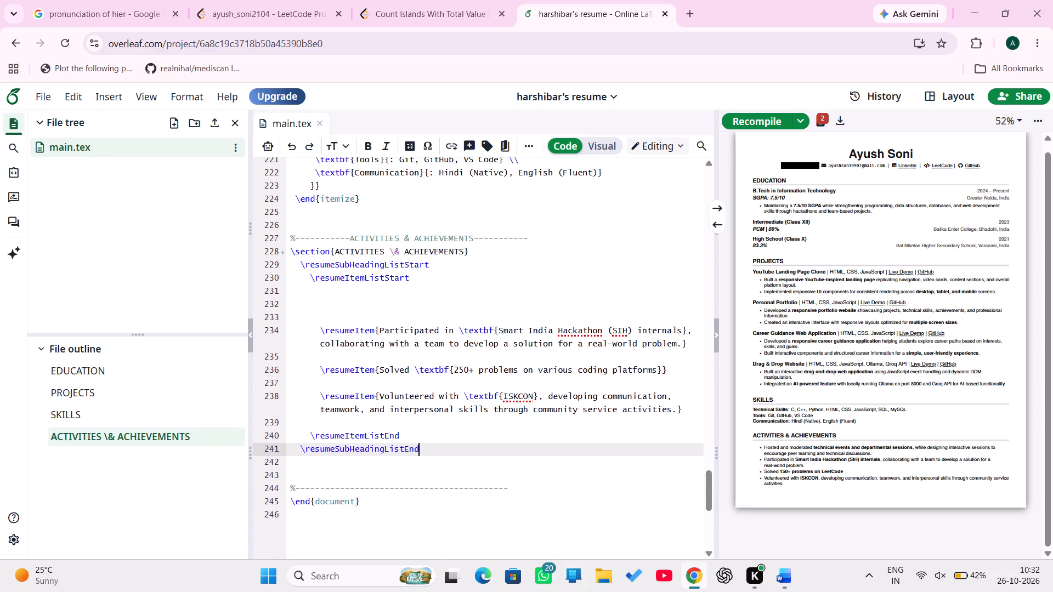
pyautogui.scroll(1, 531, 404)
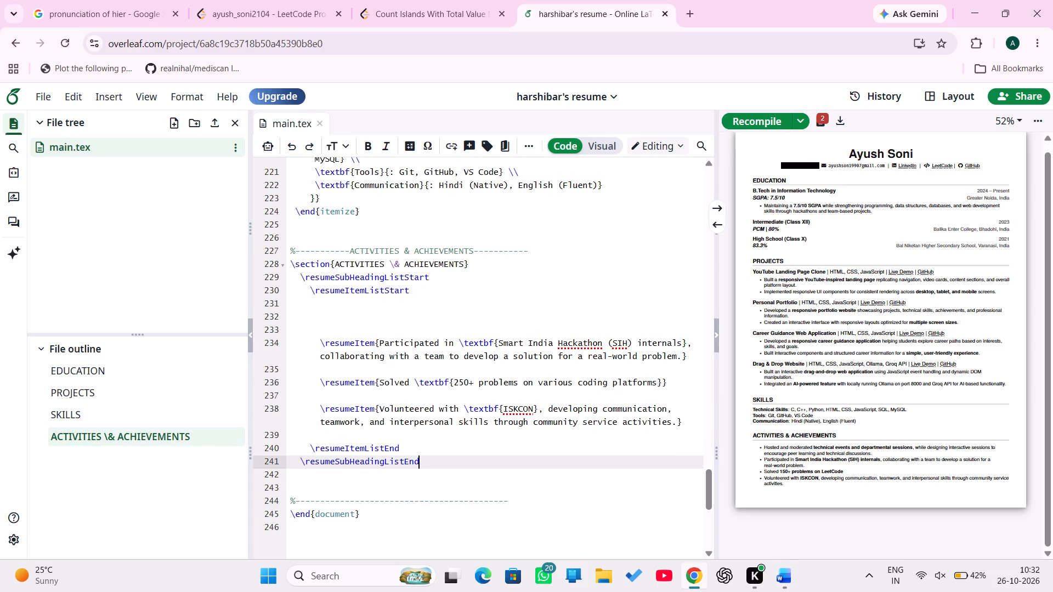
pyautogui.click(785, 115)
pyautogui.scroll(-1, 842, 457)
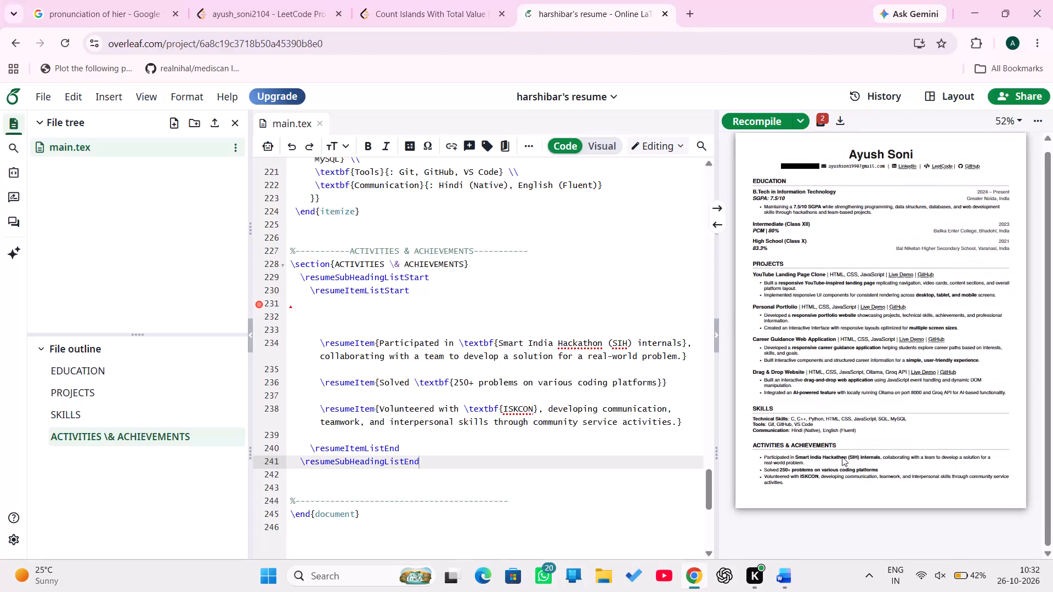
pyautogui.scroll(-1, 842, 457)
pyautogui.scroll(1, 813, 412)
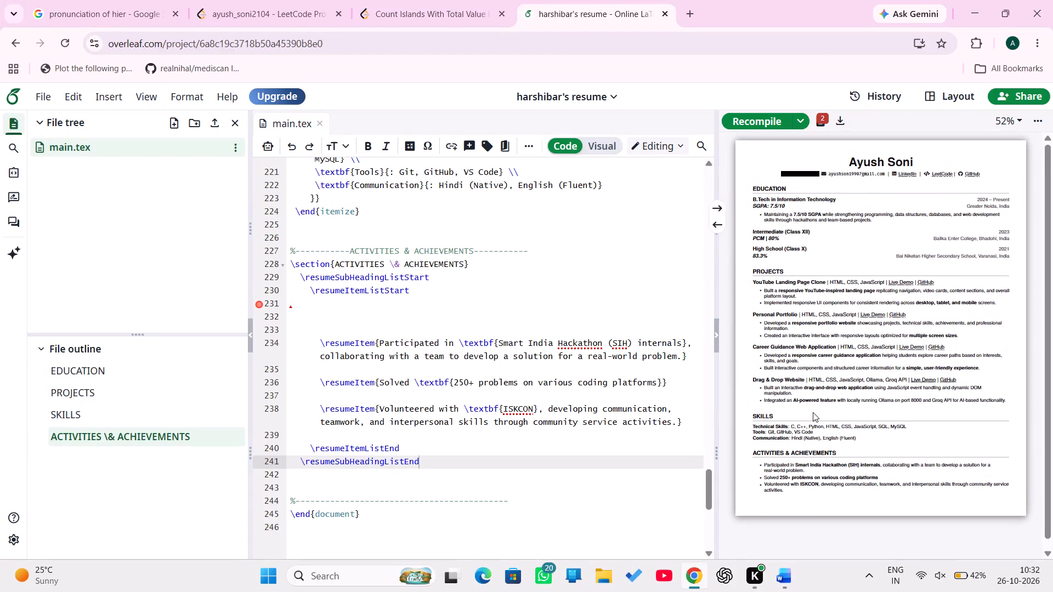
pyautogui.scroll(3, 813, 412)
# Cut the SKILLS section code, from \section{SKILLS} through \end{itemize}, leaving its comment heading in place.
pyautogui.scroll(1, 813, 412)
pyautogui.scroll(2, 492, 363)
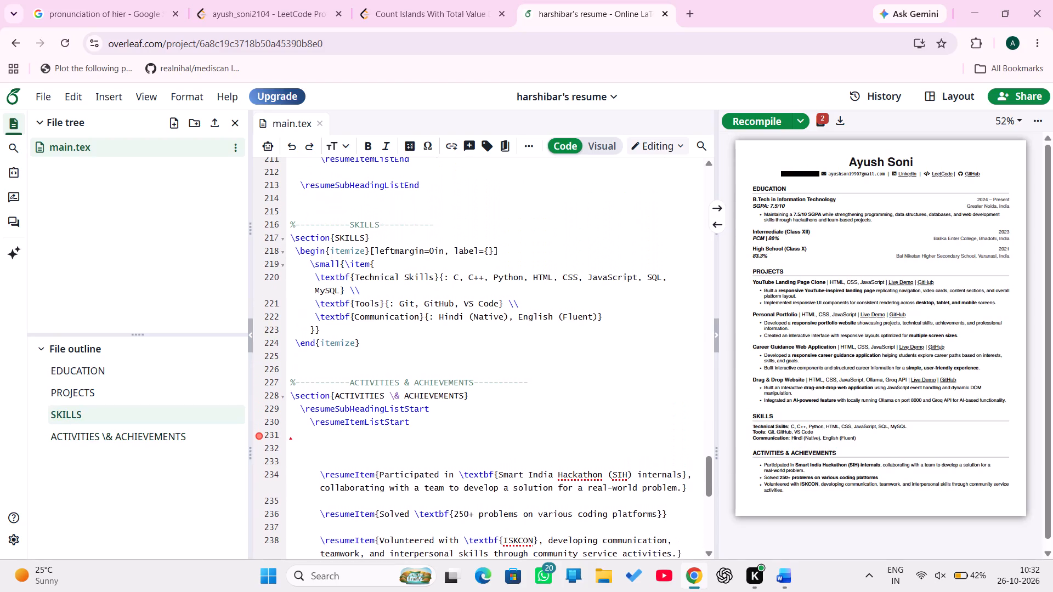
pyautogui.scroll(1, 492, 363)
pyautogui.moveTo(384, 353); pyautogui.dragTo(254, 244)
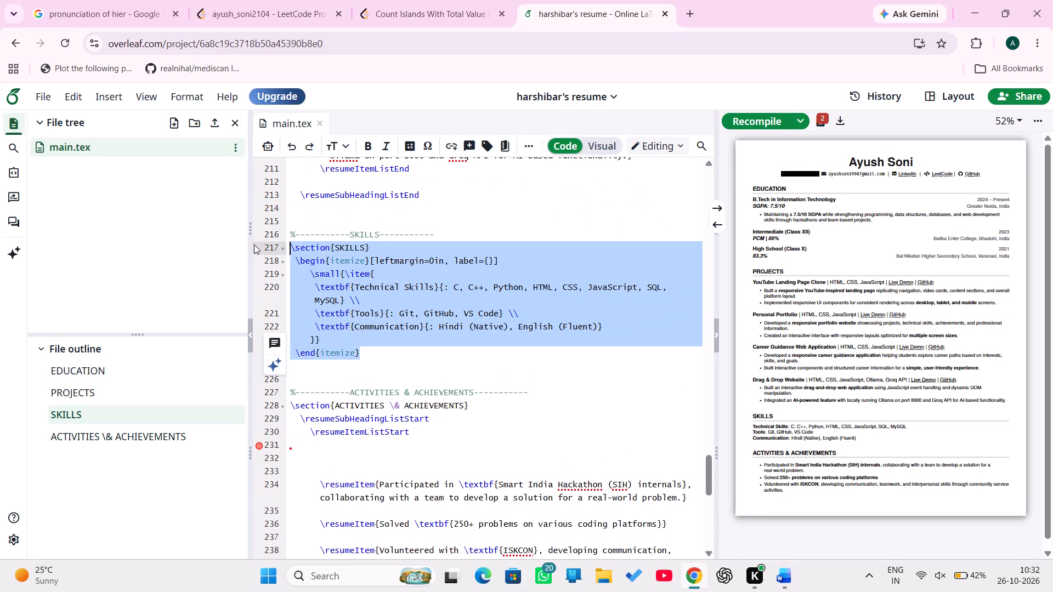
pyautogui.hotkey('ctrl', 'x')
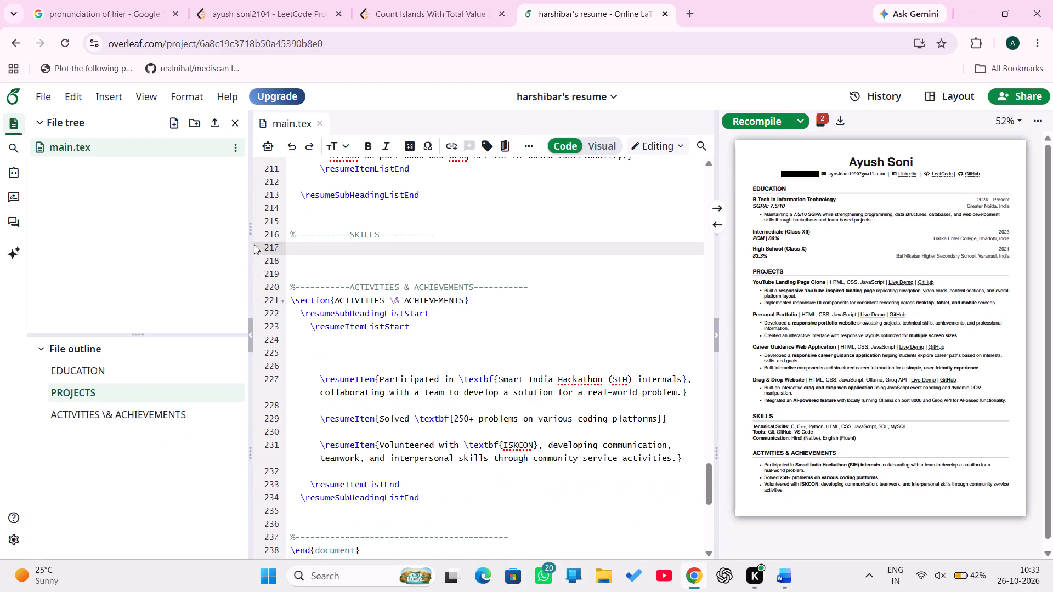
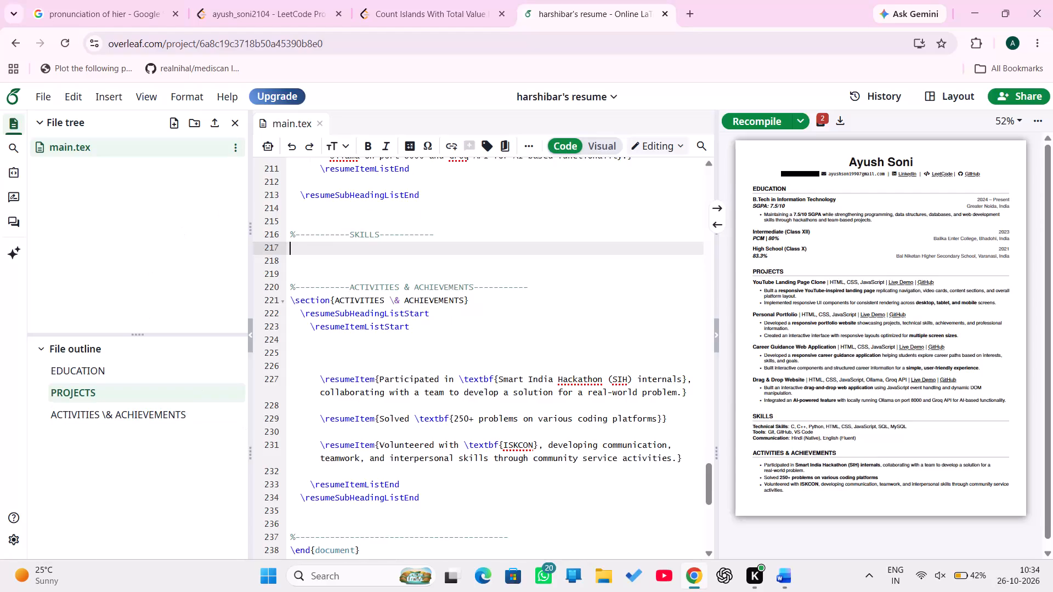
# Paste the cut SKILLS section code on a new line after the heading's \end{center}, ahead of the EDUCATION section.
pyautogui.scroll(3, 440, 312)
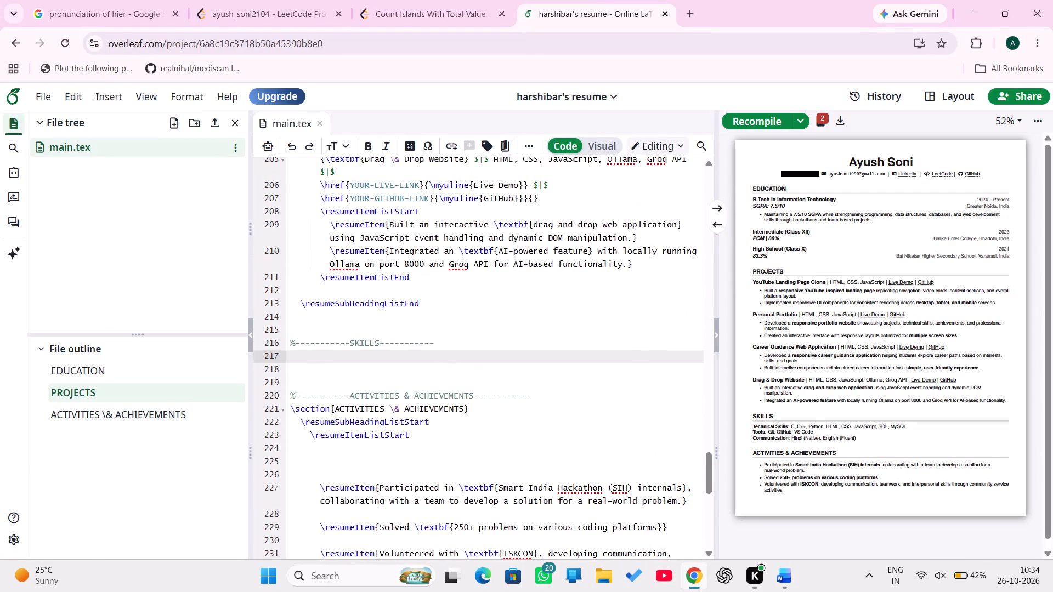
pyautogui.scroll(4, 437, 288)
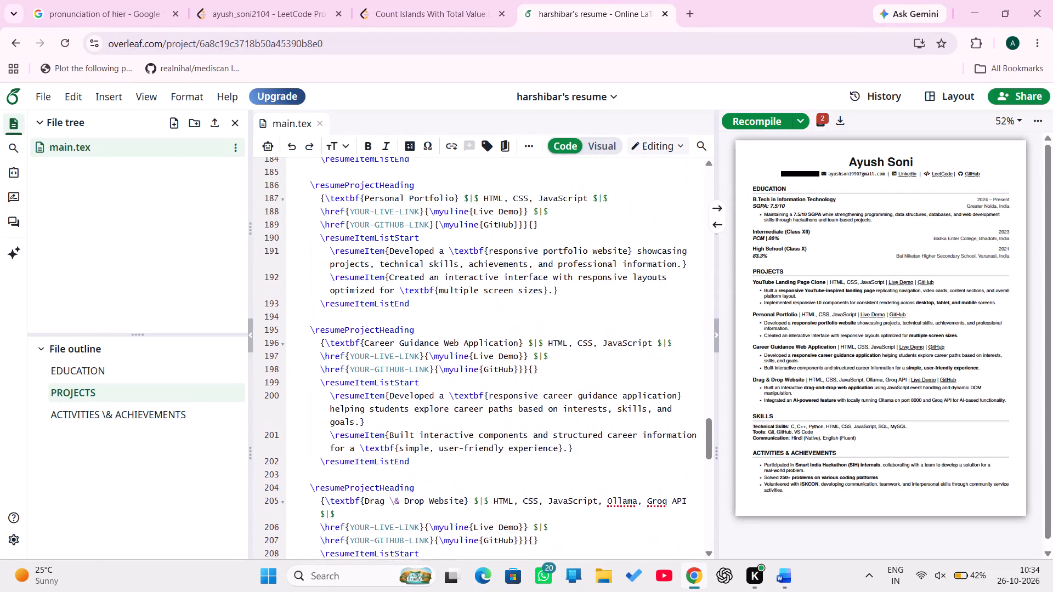
pyautogui.scroll(4, 437, 288)
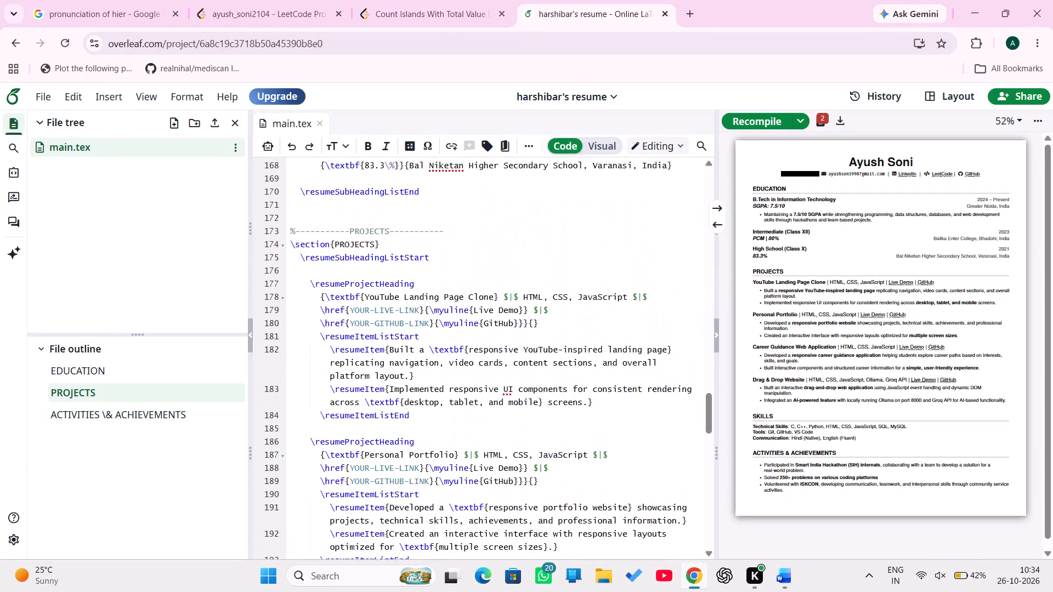
pyautogui.scroll(3, 437, 288)
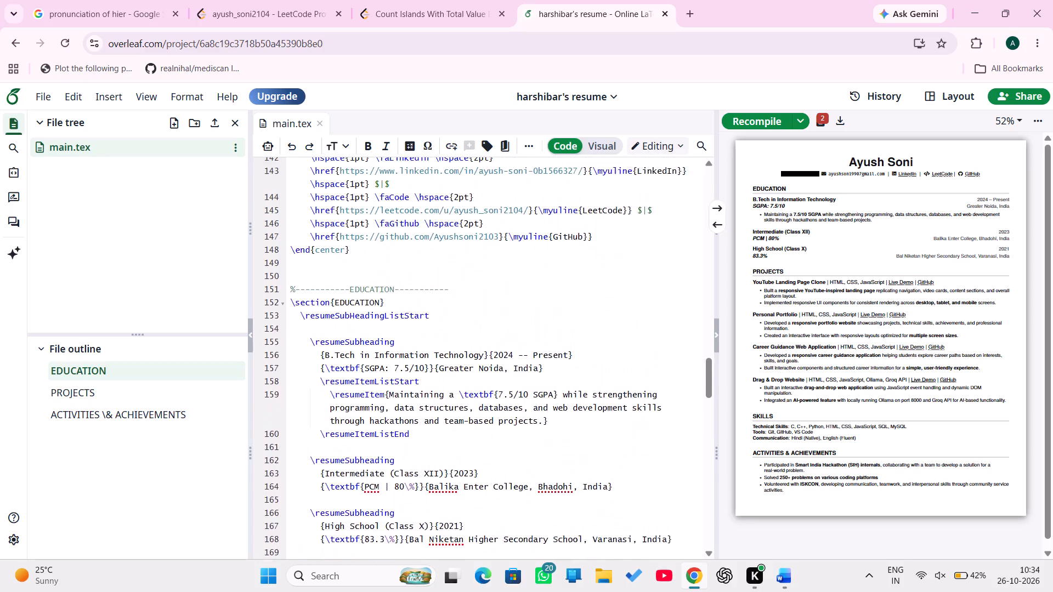
pyautogui.scroll(1, 437, 288)
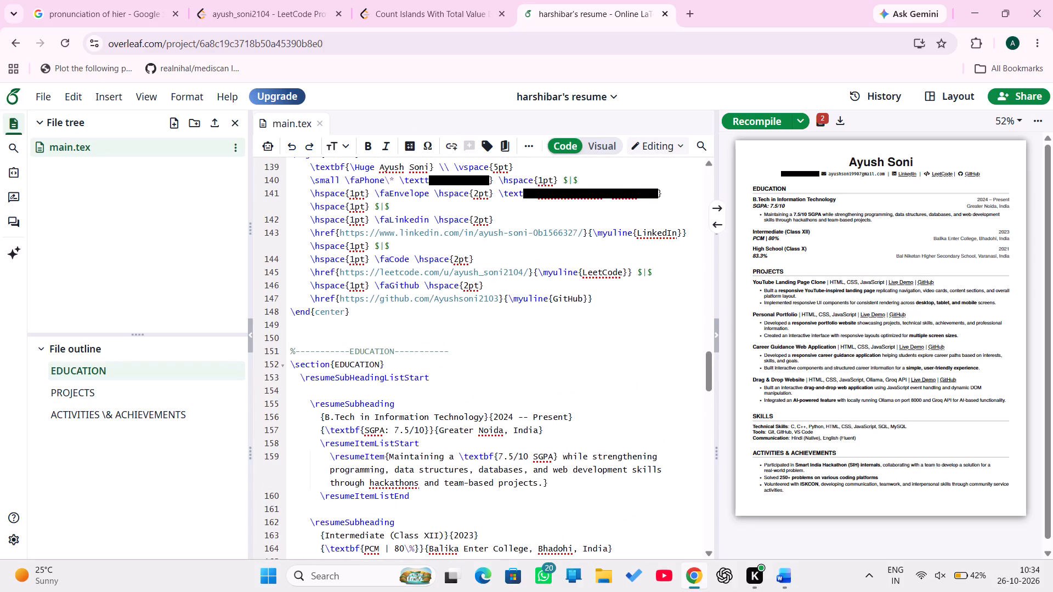
pyautogui.click(353, 315)
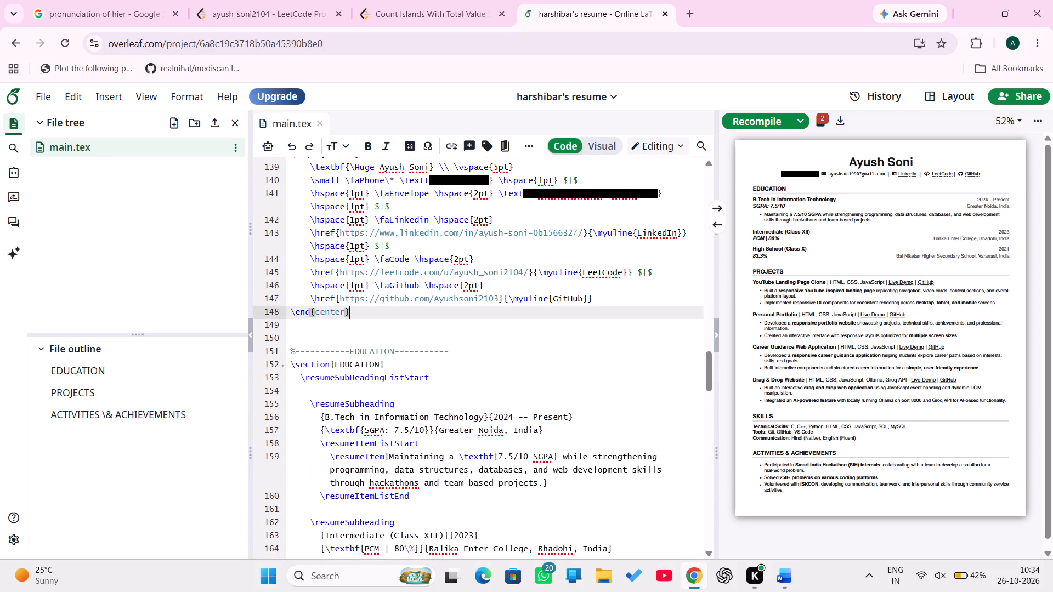
pyautogui.press('Return')
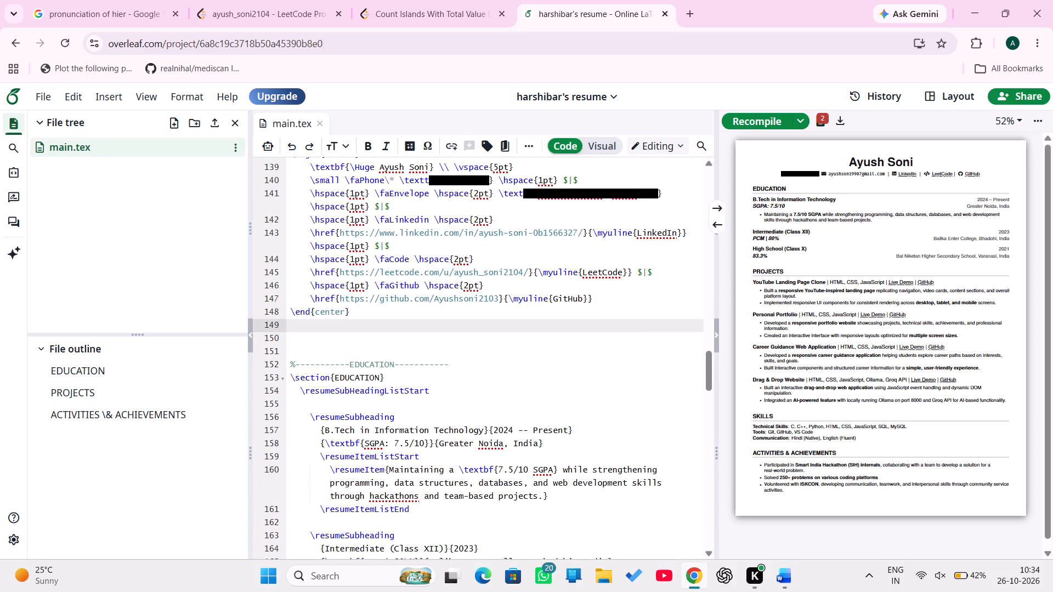
pyautogui.hotkey('ctrl', 'v')
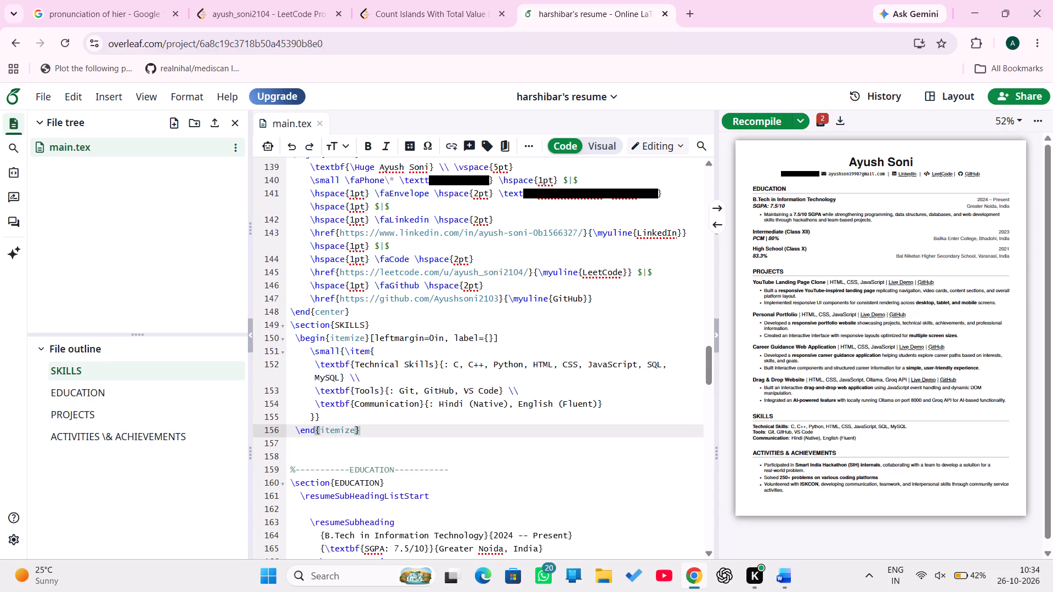
# Recompile the resume and review the new section order in the PDF preview.
pyautogui.click(744, 125)
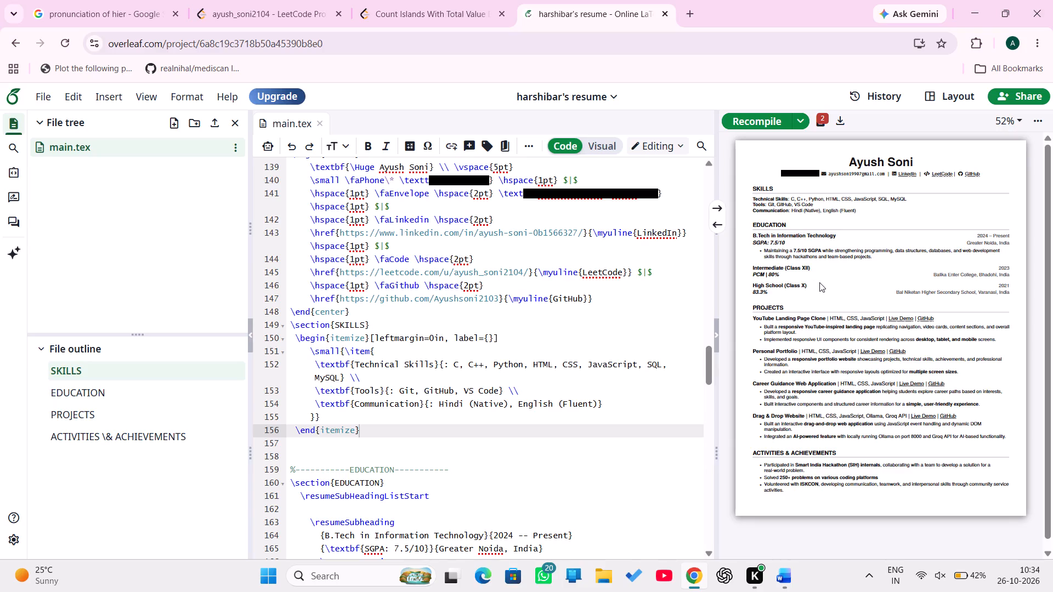
pyautogui.scroll(2, 863, 257)
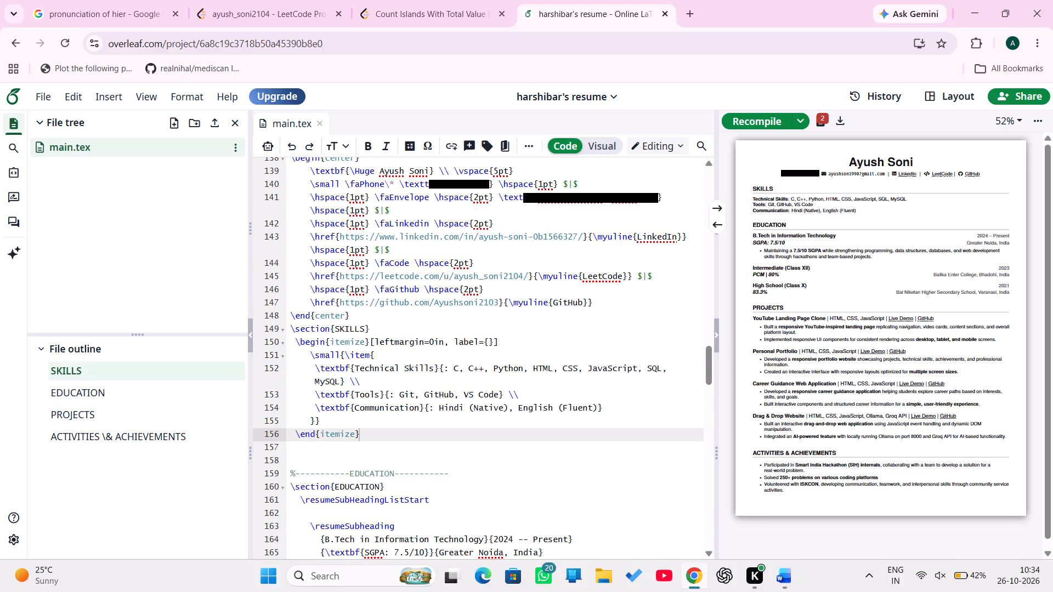
# Add "React," between JavaScript and SQL in the Technical Skills line, leaving no space before SQL.
pyautogui.scroll(1, 504, 316)
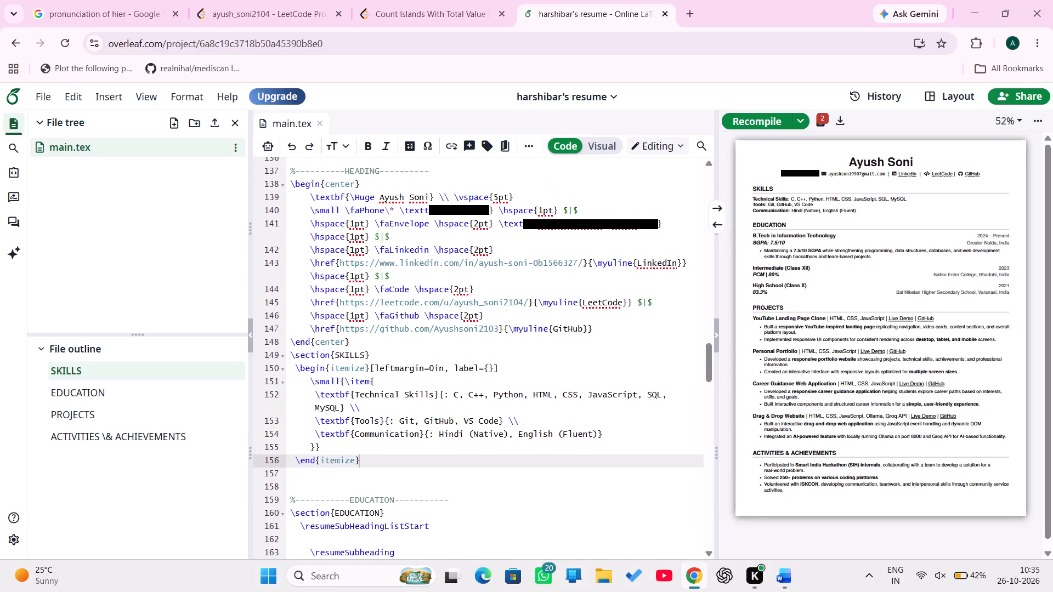
pyautogui.scroll(2, 504, 316)
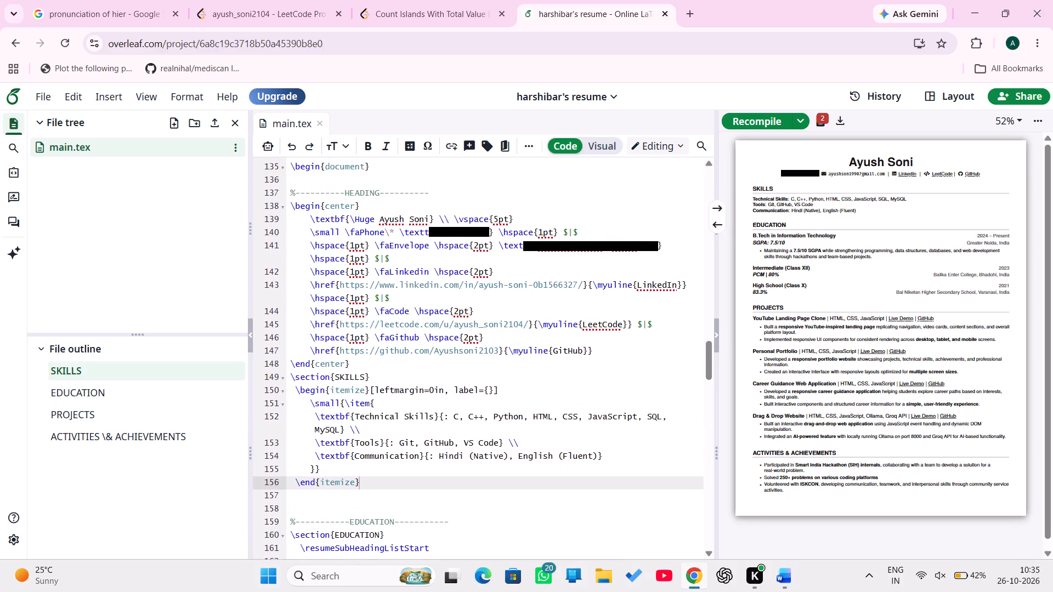
pyautogui.scroll(1, 504, 316)
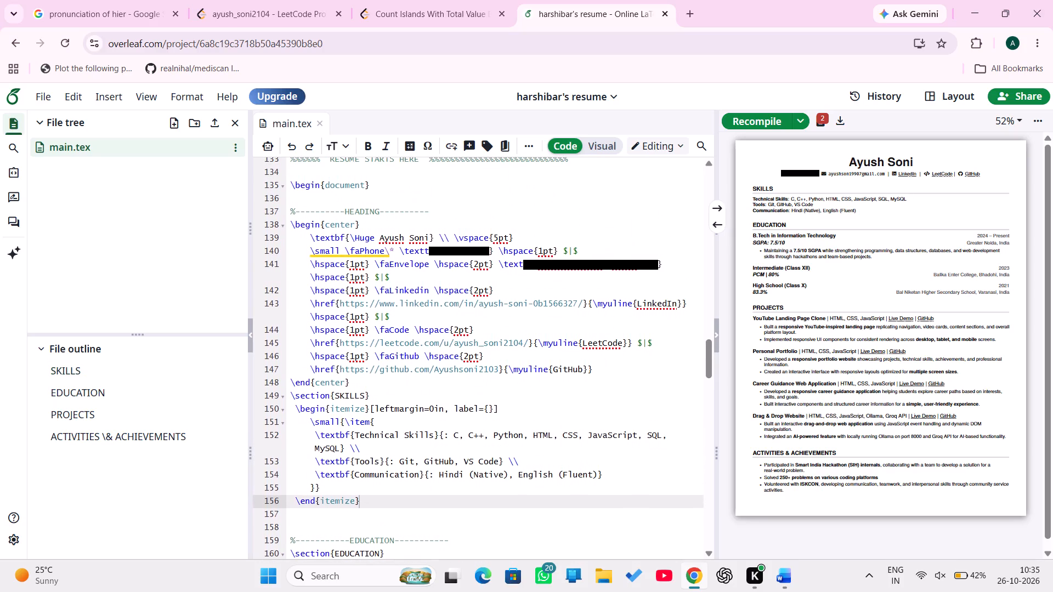
pyautogui.scroll(1, 504, 316)
pyautogui.hscroll(1, 504, 316)
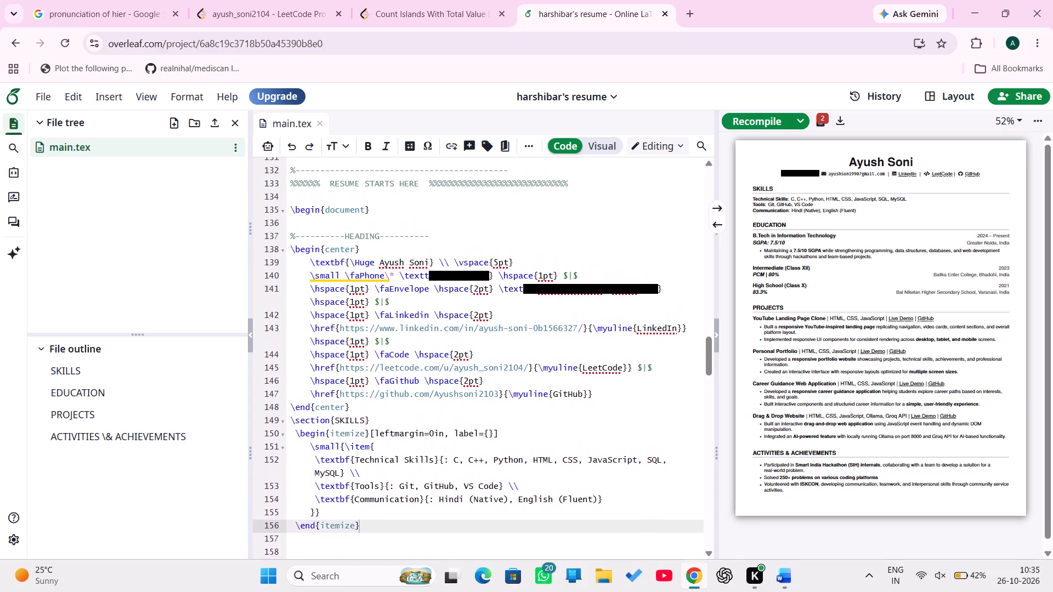
pyautogui.hscroll(2, 504, 316)
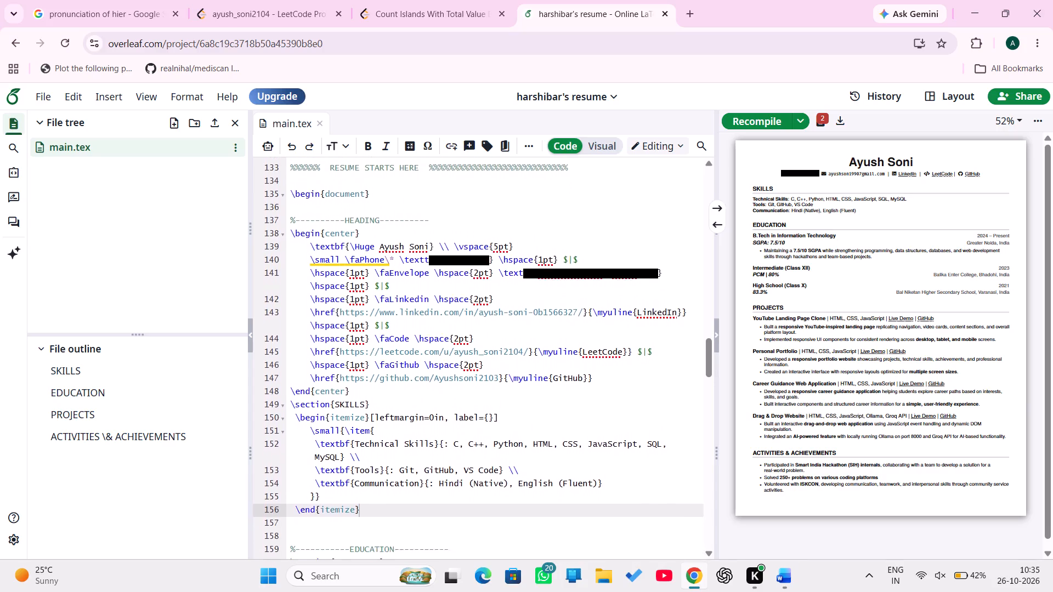
pyautogui.hscroll(1, 504, 316)
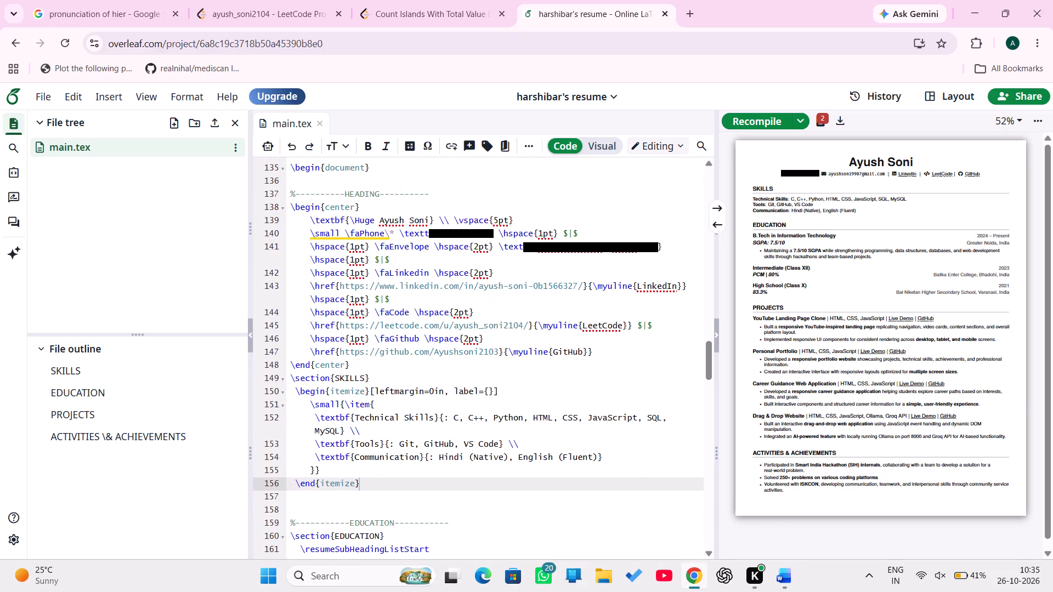
pyautogui.click(640, 417)
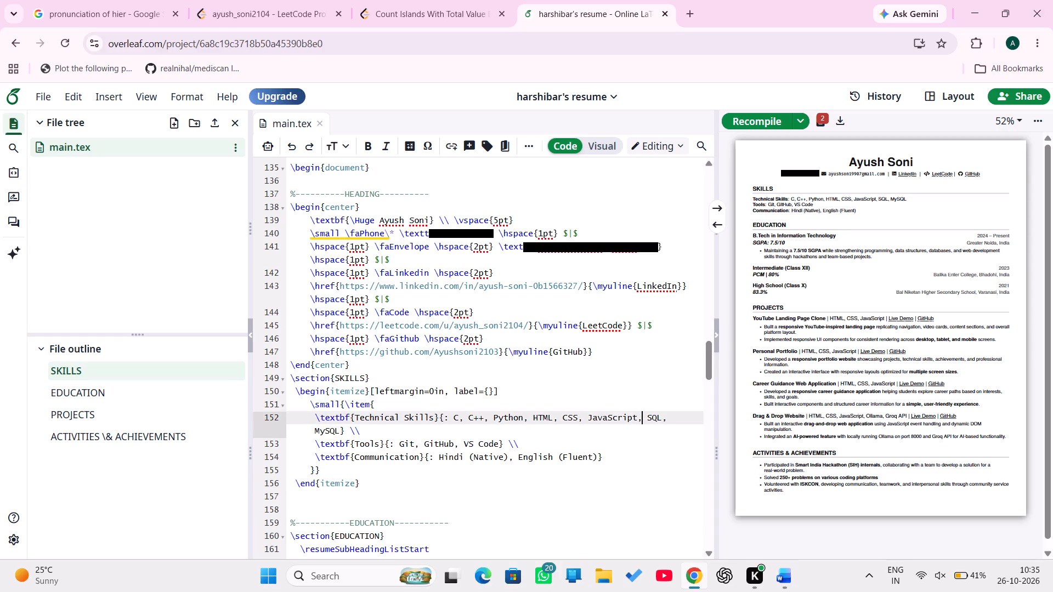
pyautogui.press('Right')
pyautogui.press('e')
pyautogui.press('BackSpace')
pyautogui.write('React')
pyautogui.press(',')
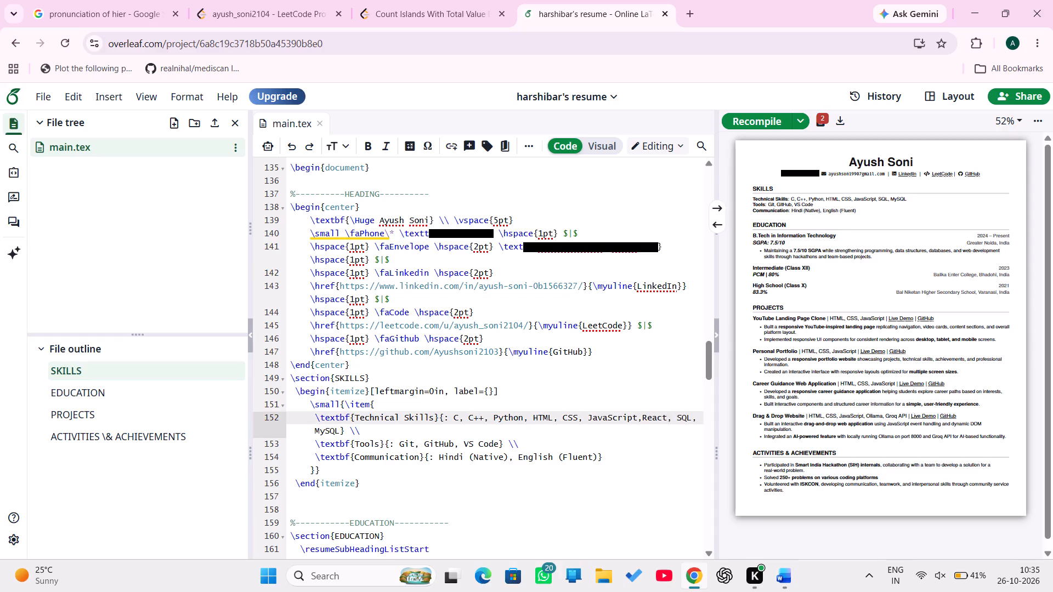
pyautogui.click(675, 419)
pyautogui.press('BackSpace')
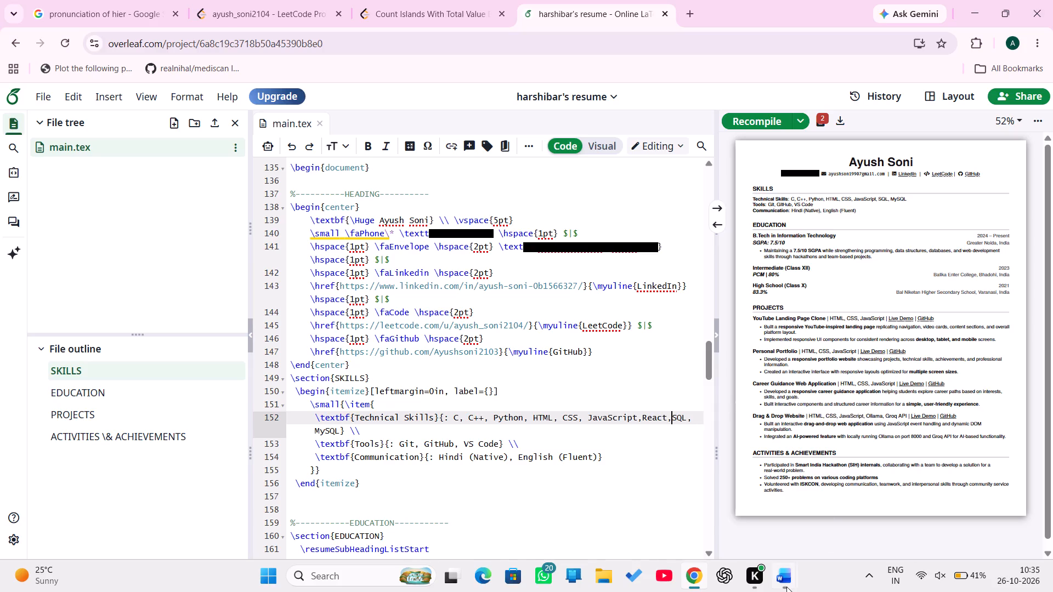
# Switch to Document3 in Word and add a line below the team work note: "while mentioning projects make sure that there is".
pyautogui.click(786, 587)
pyautogui.click(641, 516)
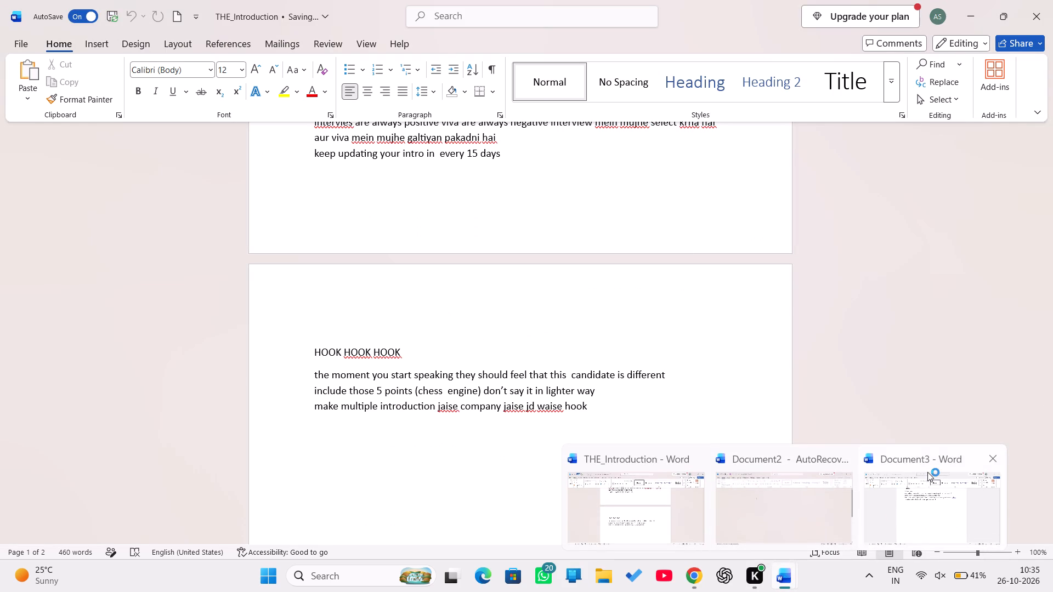
pyautogui.click(927, 468)
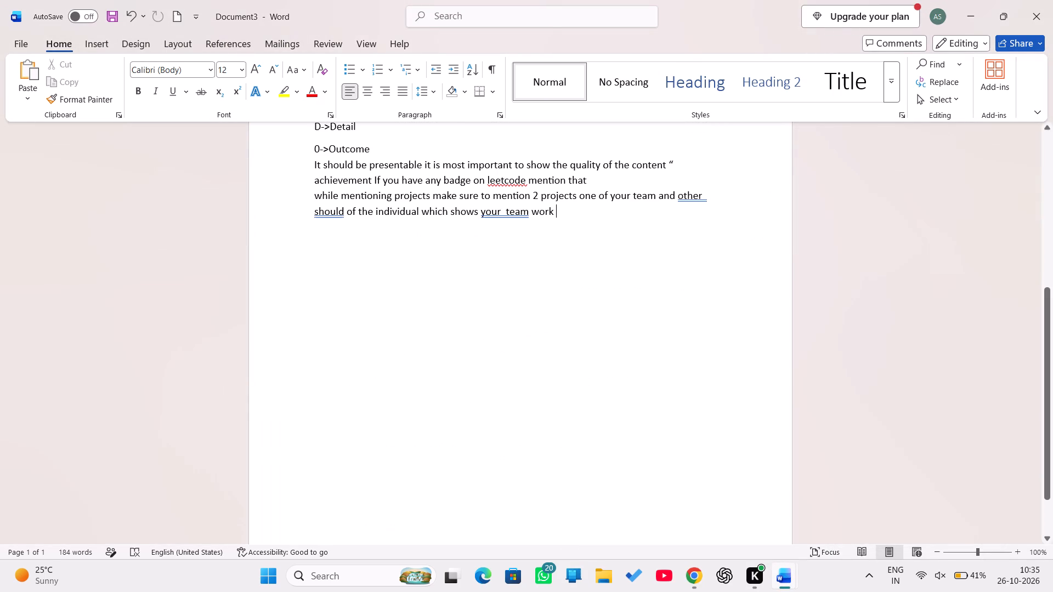
pyautogui.hotkey('shift', 'Return')
pyautogui.write('while metnto=')
pyautogui.press('BackSpace')
pyautogui.press('BackSpace')
pyautogui.press('BackSpace')
pyautogui.press('BackSpace')
pyautogui.press('BackSpace')
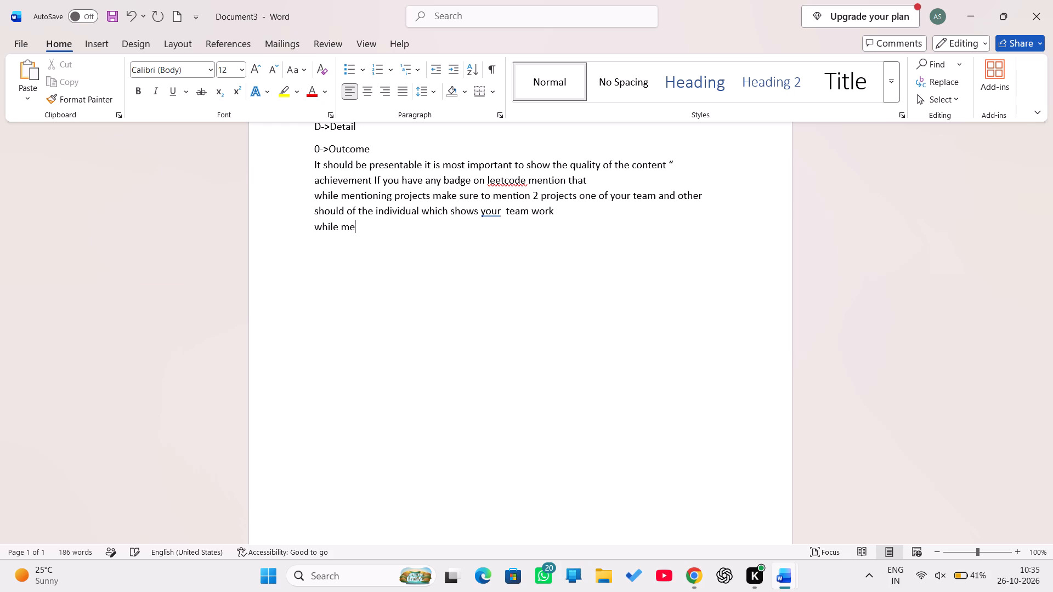
pyautogui.write('ntioninf')
pyautogui.press('space')
pyautogui.press('BackSpace')
pyautogui.press('BackSpace')
pyautogui.write('g ao')
pyautogui.press('BackSpace')
pyautogui.write('nout')
pyautogui.press('space')
pyautogui.press('BackSpace')
pyautogui.press('BackSpace')
pyautogui.press('BackSpace')
pyautogui.press('BackSpace')
pyautogui.press('BackSpace')
pyautogui.press('BackSpace')
pyautogui.write('projects make sire')
pyautogui.press('space')
pyautogui.press('BackSpace')
pyautogui.press('BackSpace')
pyautogui.press('BackSpace')
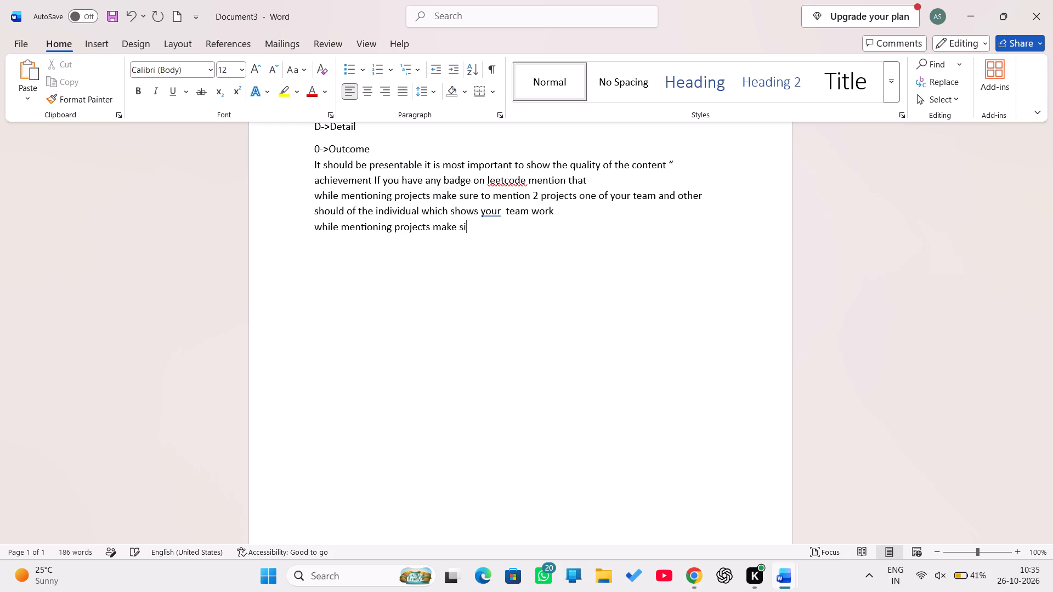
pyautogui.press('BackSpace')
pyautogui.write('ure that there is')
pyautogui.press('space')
# Continue the new line about mentioning projects with "staiting ang".
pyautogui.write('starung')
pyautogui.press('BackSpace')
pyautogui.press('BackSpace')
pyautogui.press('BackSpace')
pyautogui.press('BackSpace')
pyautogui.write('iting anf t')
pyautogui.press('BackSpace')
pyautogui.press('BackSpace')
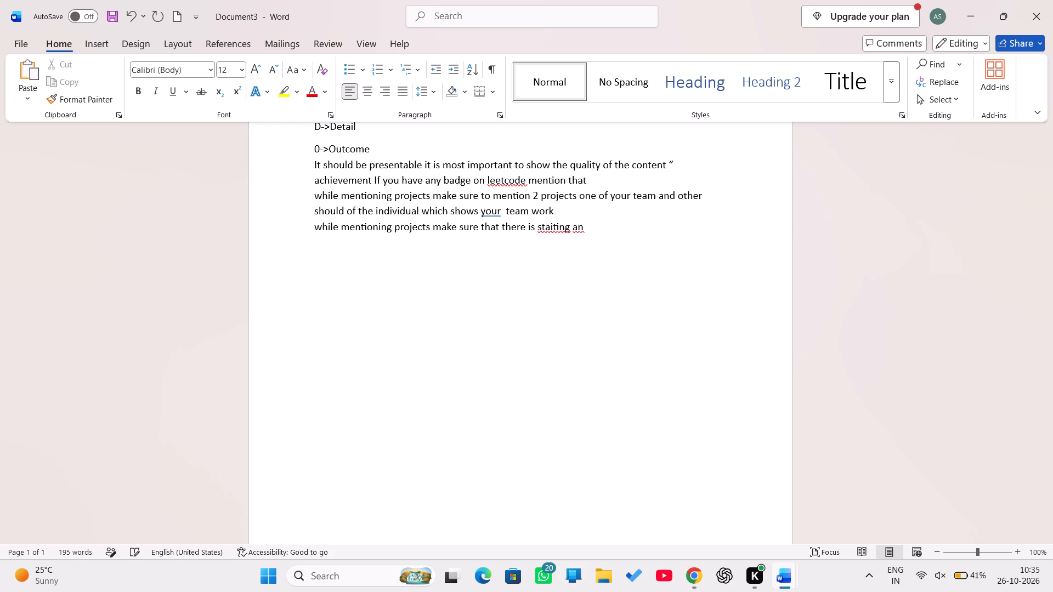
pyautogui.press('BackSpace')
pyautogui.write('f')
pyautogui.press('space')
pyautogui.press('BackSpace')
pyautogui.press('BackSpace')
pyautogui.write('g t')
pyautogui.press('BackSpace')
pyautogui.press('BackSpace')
# Finish the last line about mentioning projects so that it ends with "and the ending of the project".
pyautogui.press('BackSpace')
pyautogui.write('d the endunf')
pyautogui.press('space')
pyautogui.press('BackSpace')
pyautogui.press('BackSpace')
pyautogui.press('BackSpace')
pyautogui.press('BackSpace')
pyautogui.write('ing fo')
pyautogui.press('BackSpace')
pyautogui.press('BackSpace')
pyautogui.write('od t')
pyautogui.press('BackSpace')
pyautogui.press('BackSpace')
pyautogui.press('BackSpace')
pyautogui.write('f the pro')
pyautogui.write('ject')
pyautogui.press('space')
# Correct the misspelled word "staiting" in the last line to "starting".
pyautogui.click(553, 229)
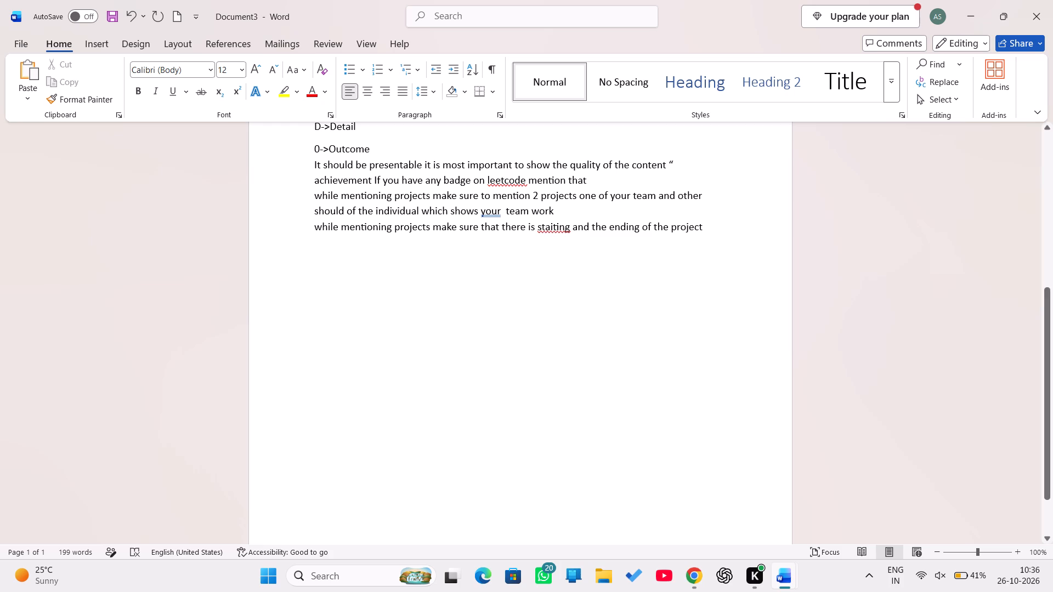
pyautogui.press('BackSpace')
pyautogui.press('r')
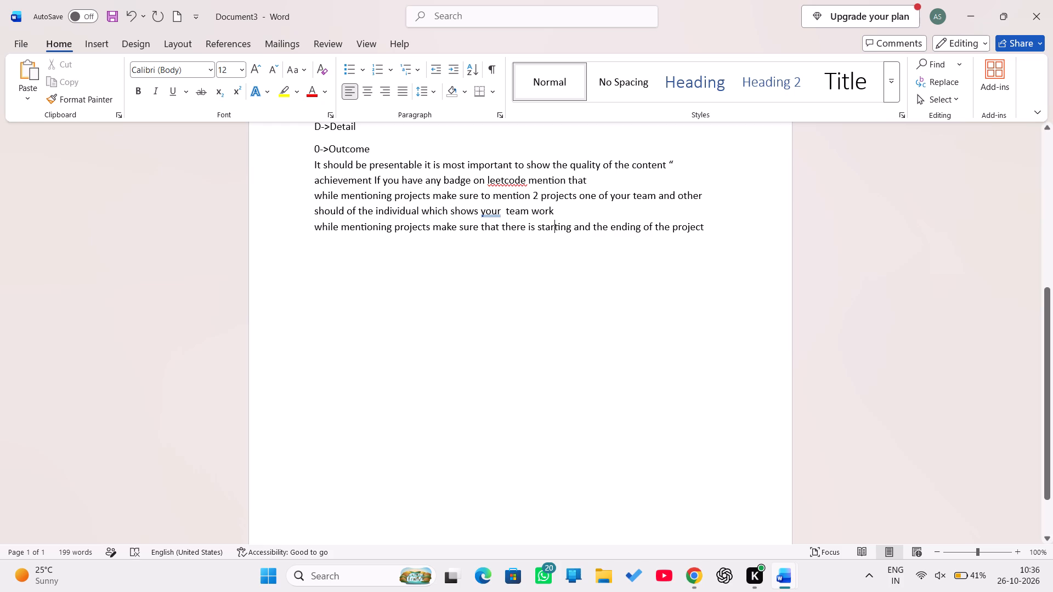
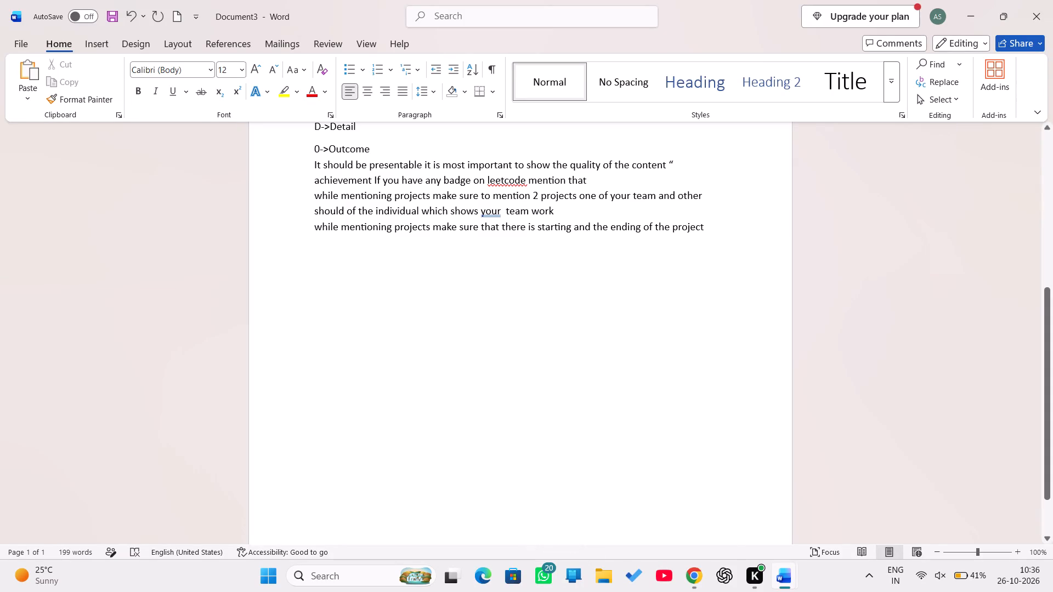
# Switch to the resume project in Overleaf and review the LaTeX source around the skills and education sections and the PDF preview.
pyautogui.click(695, 585)
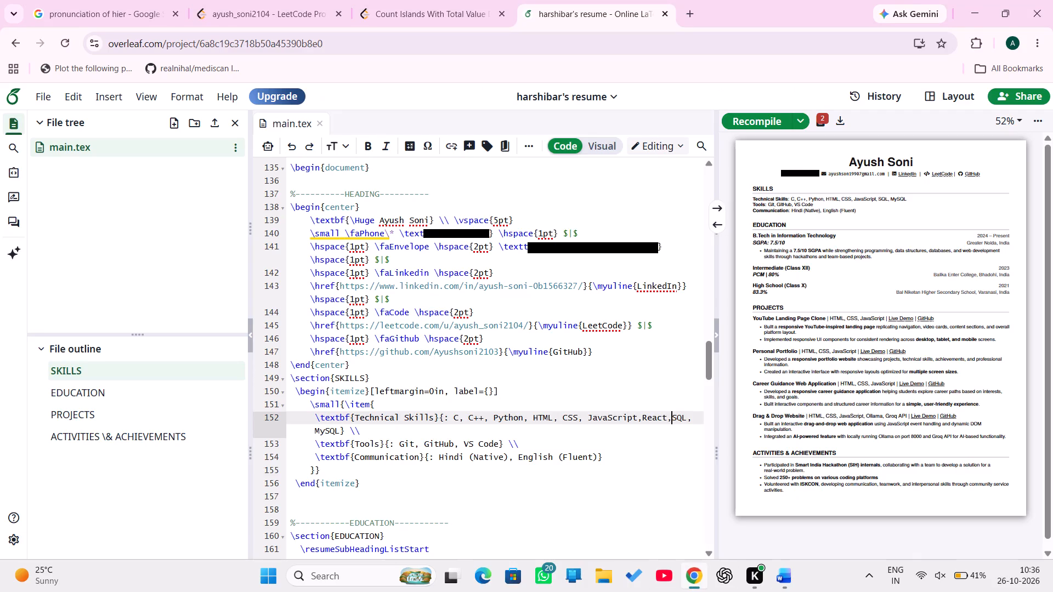
pyautogui.scroll(-1, 631, 491)
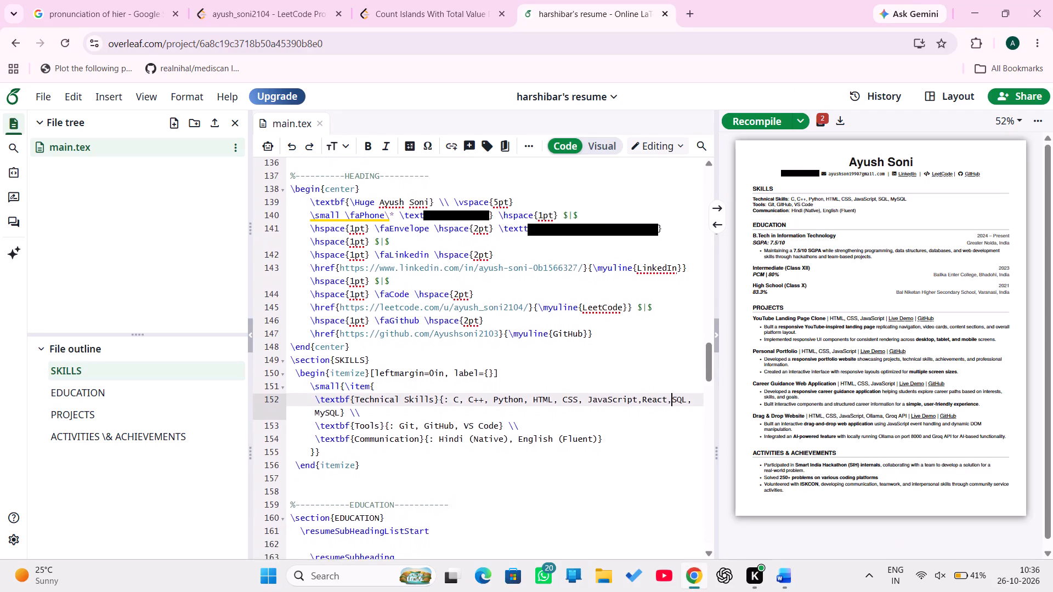
pyautogui.scroll(-2, 631, 491)
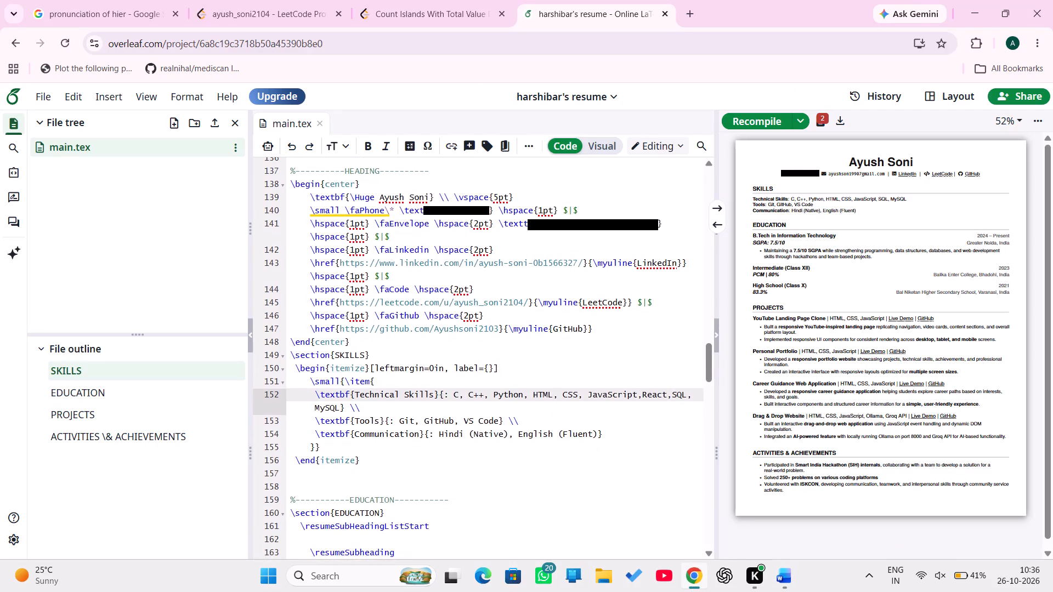
pyautogui.scroll(-2, 631, 491)
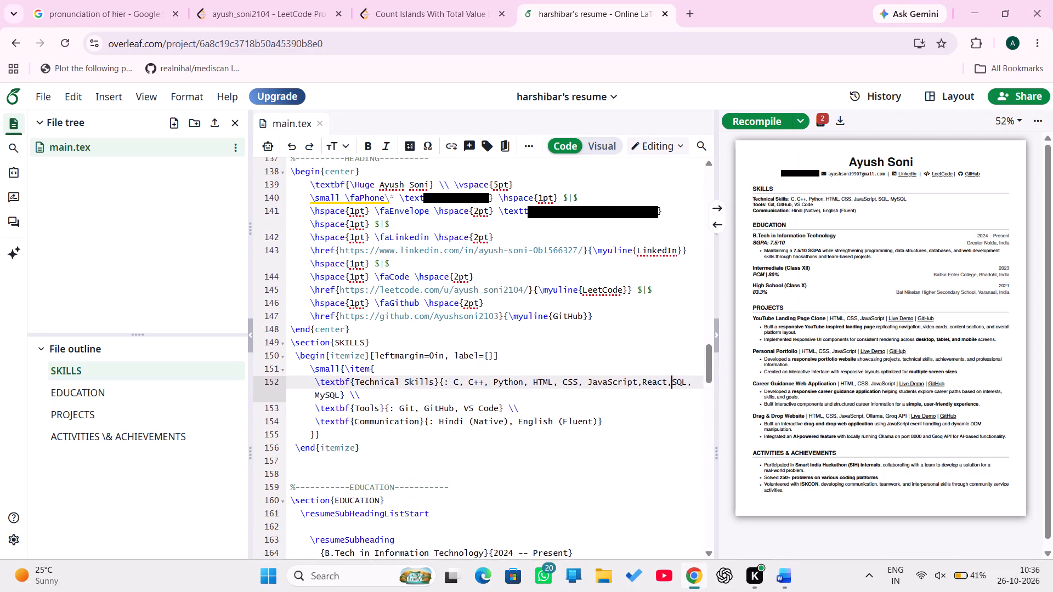
pyautogui.scroll(-1, 631, 491)
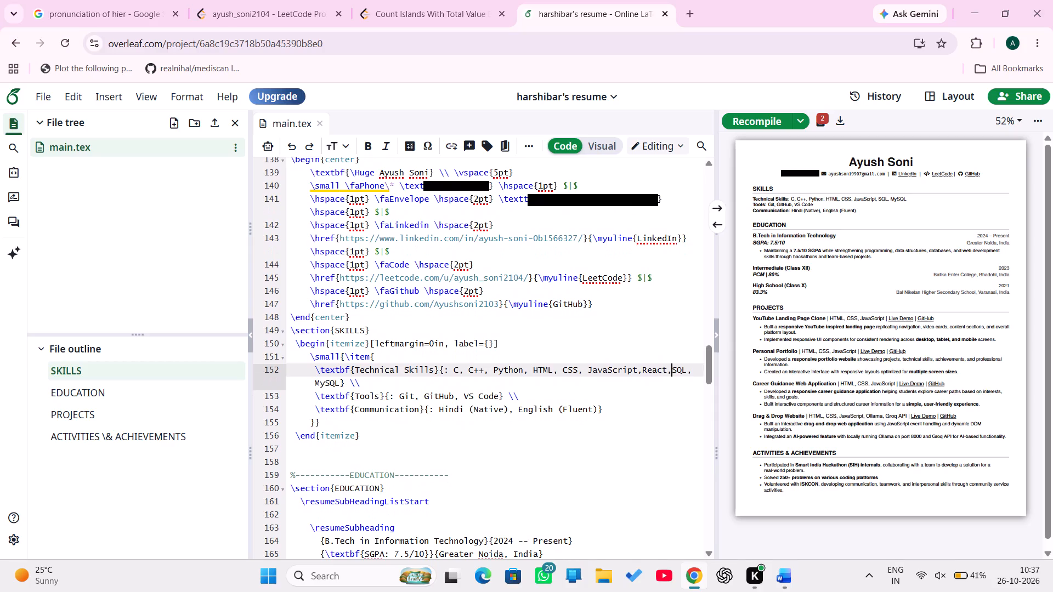
pyautogui.scroll(-1, 631, 491)
pyautogui.scroll(-1, 831, 409)
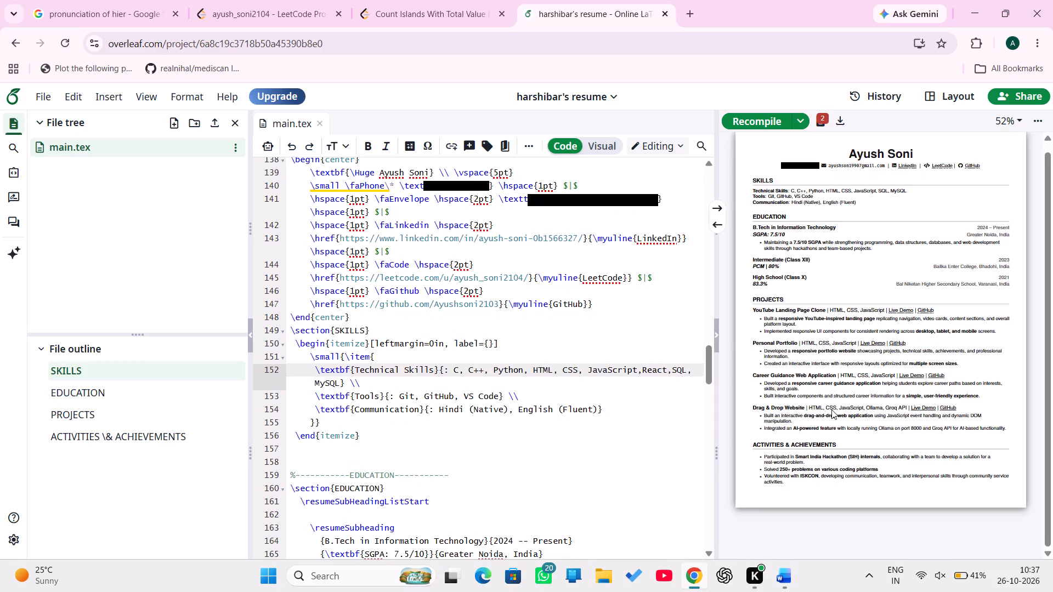
pyautogui.scroll(-1, 831, 409)
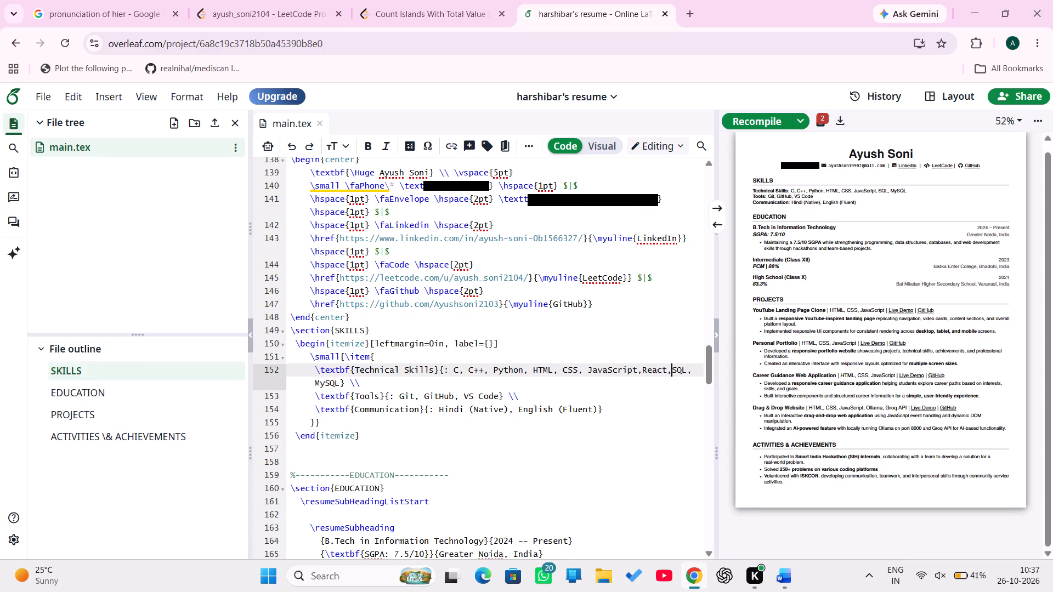
# Look through the resume's LaTeX source, from the formatting commands through SKILLS and EDUCATION to the PROJECTS entries.
pyautogui.scroll(-1, 616, 317)
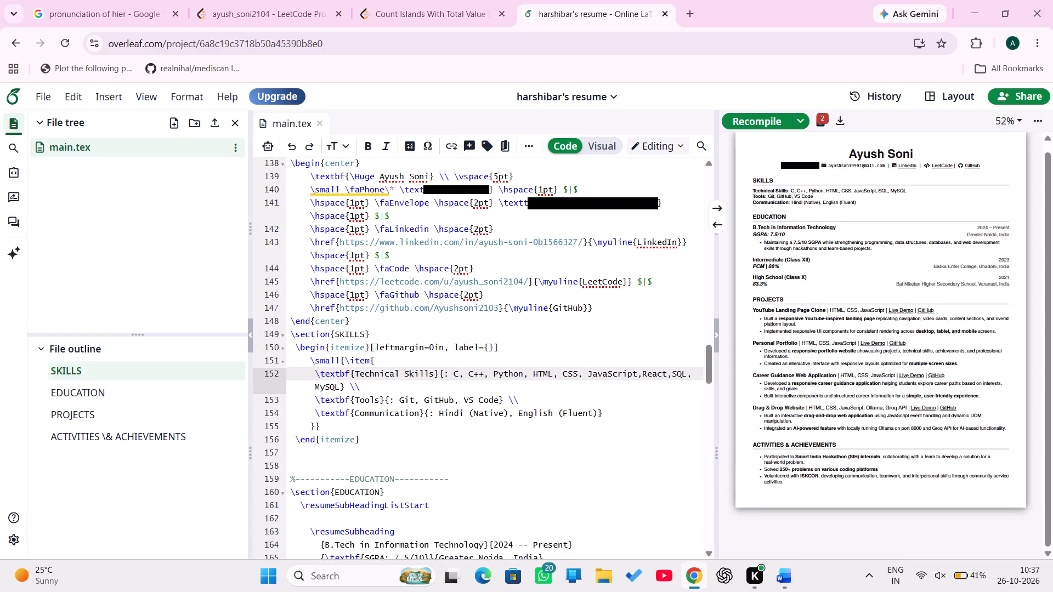
pyautogui.scroll(-3, 616, 317)
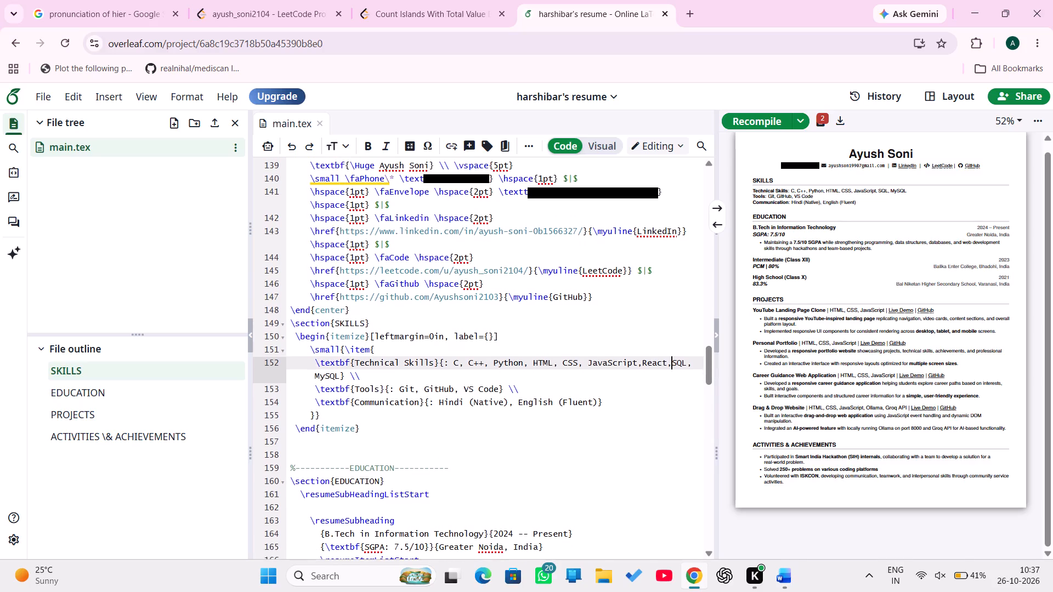
pyautogui.scroll(-4, 616, 317)
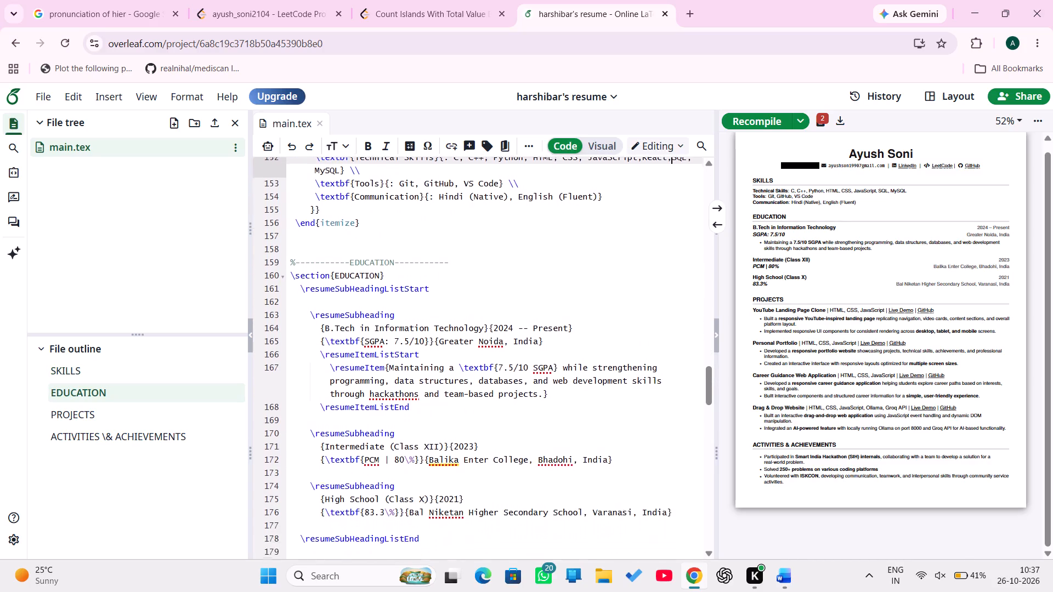
pyautogui.scroll(-1, 616, 317)
pyautogui.scroll(2, 616, 317)
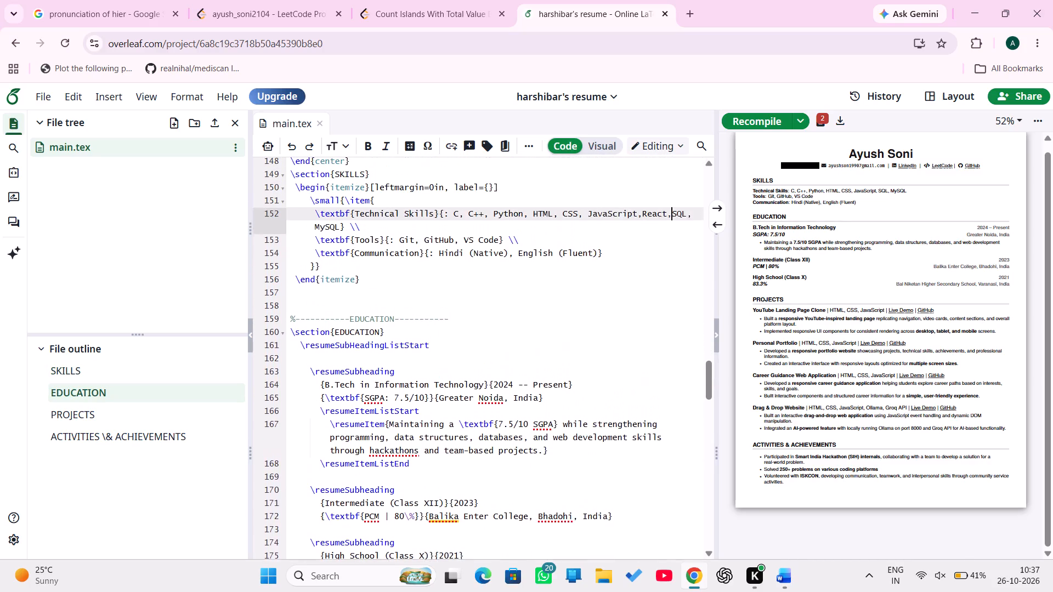
pyautogui.scroll(3, 616, 317)
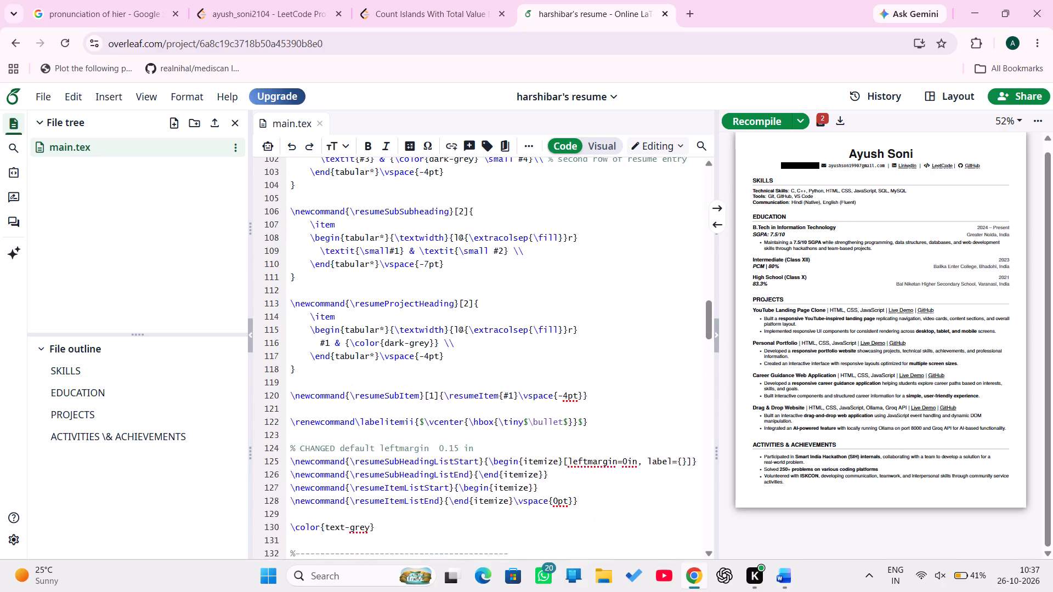
pyautogui.scroll(7, 616, 317)
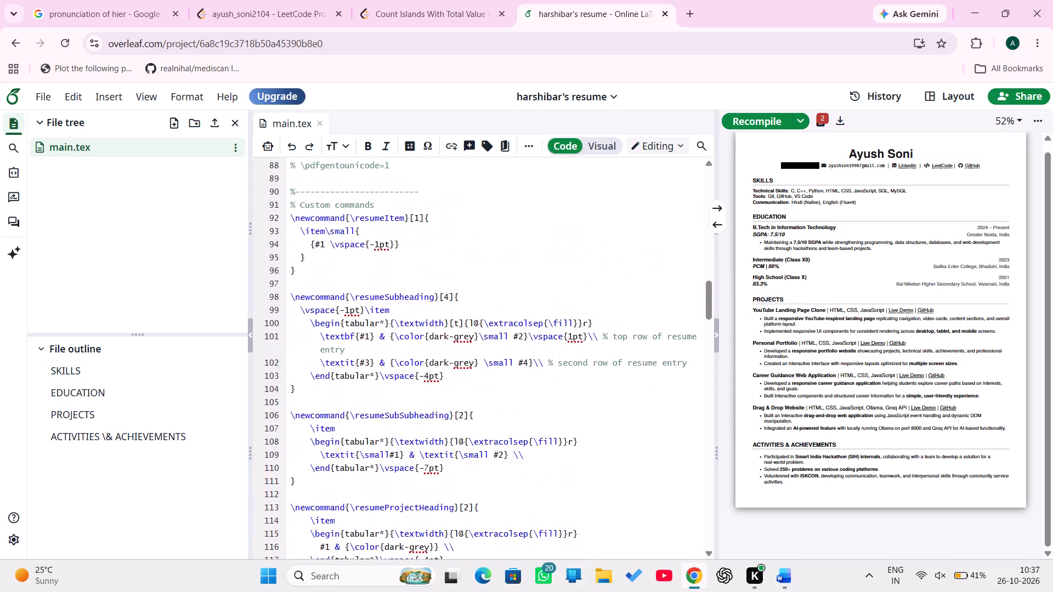
pyautogui.scroll(6, 616, 317)
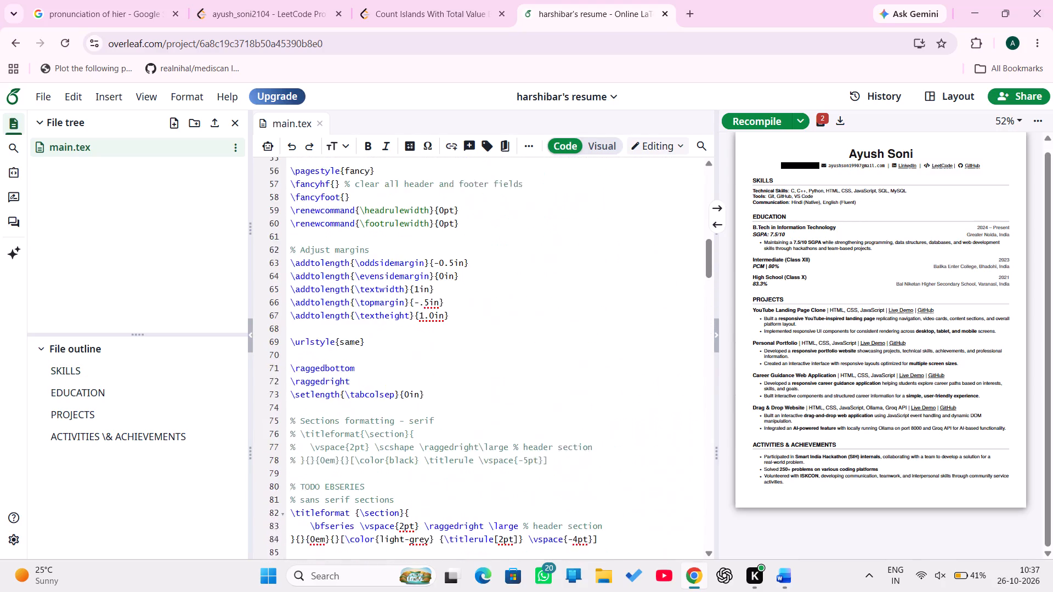
pyautogui.scroll(1, 616, 317)
pyautogui.scroll(-4, 616, 317)
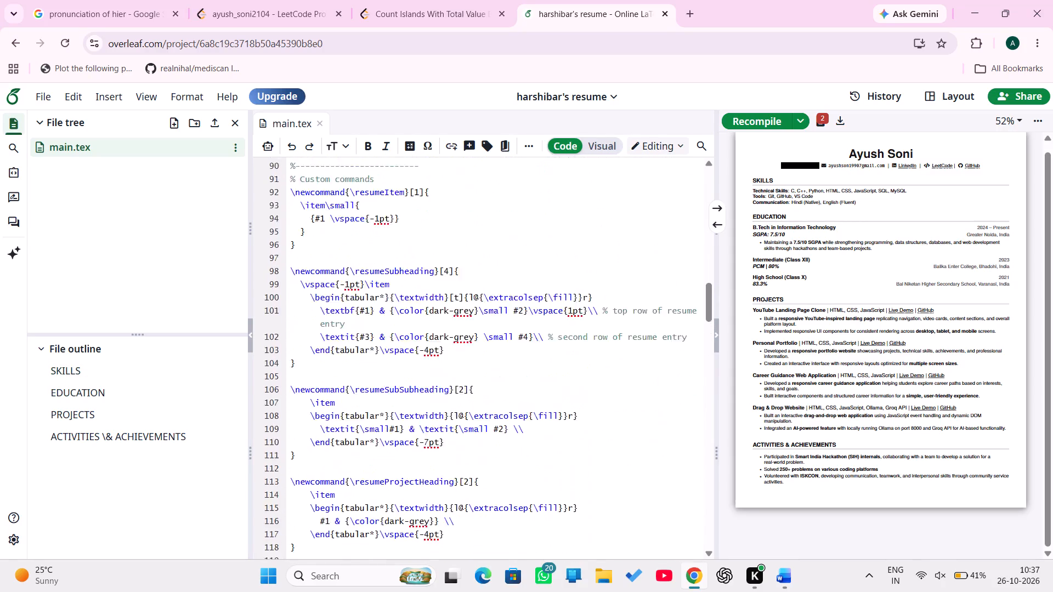
pyautogui.scroll(-5, 616, 317)
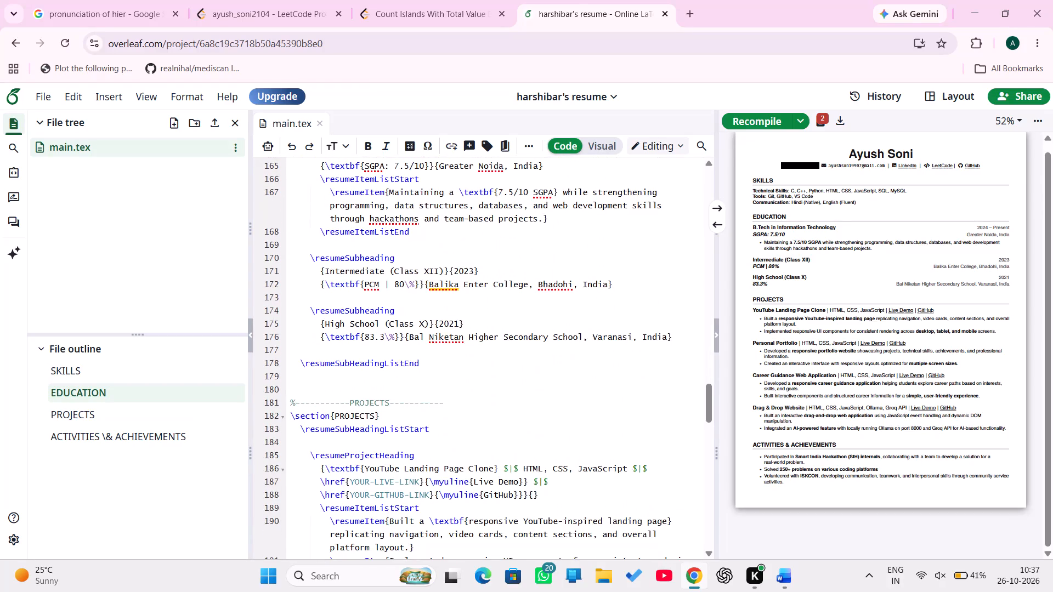
pyautogui.scroll(-1, 616, 317)
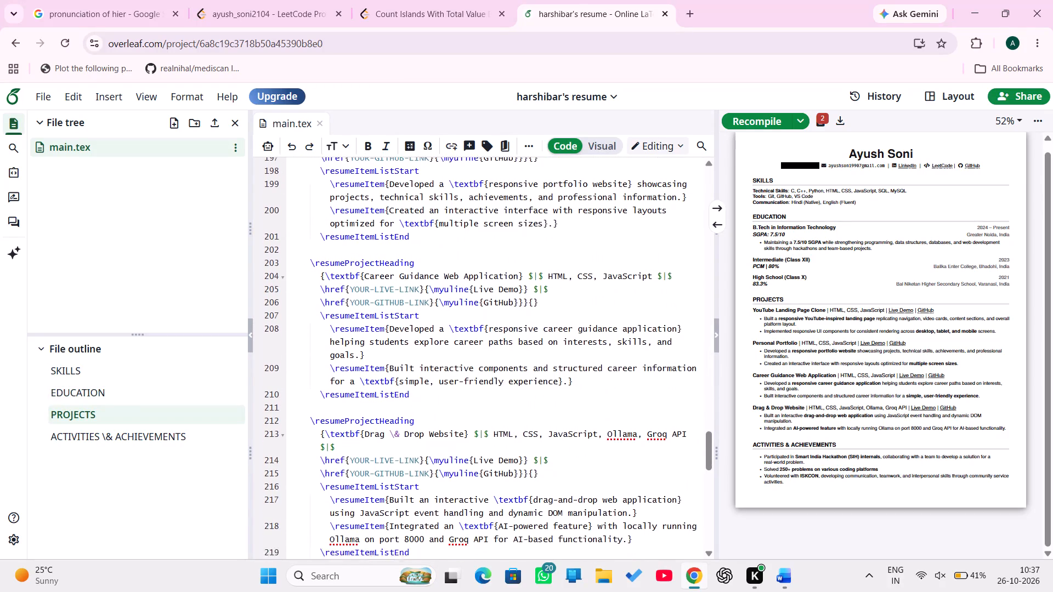
pyautogui.scroll(-1, 616, 317)
# Delete the entire Personal Portfolio project entry, from its project heading to its item list end, in the PROJECTS source.
pyautogui.scroll(1, 616, 317)
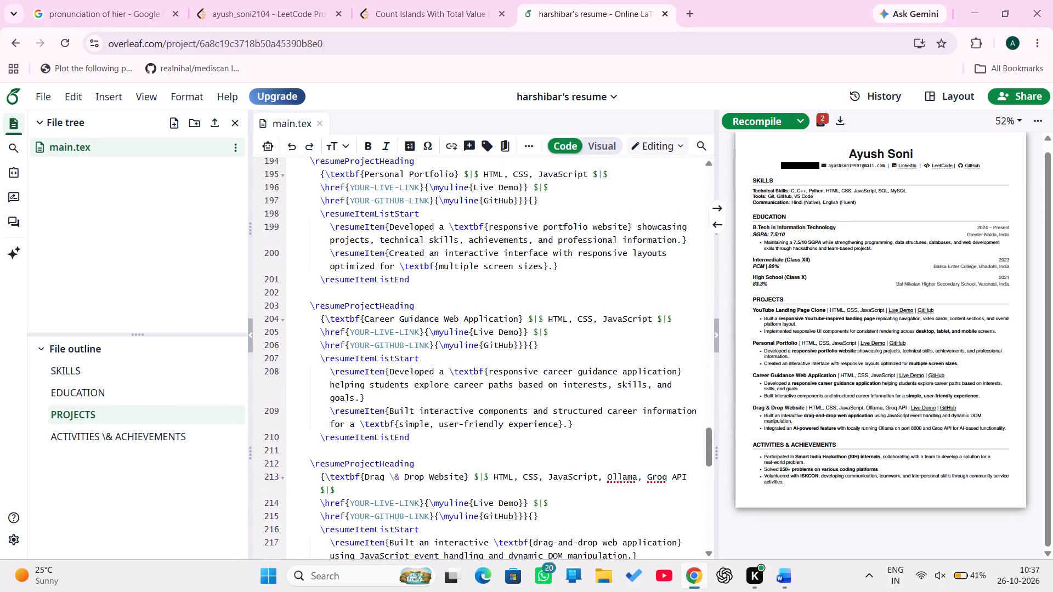
pyautogui.scroll(2, 616, 317)
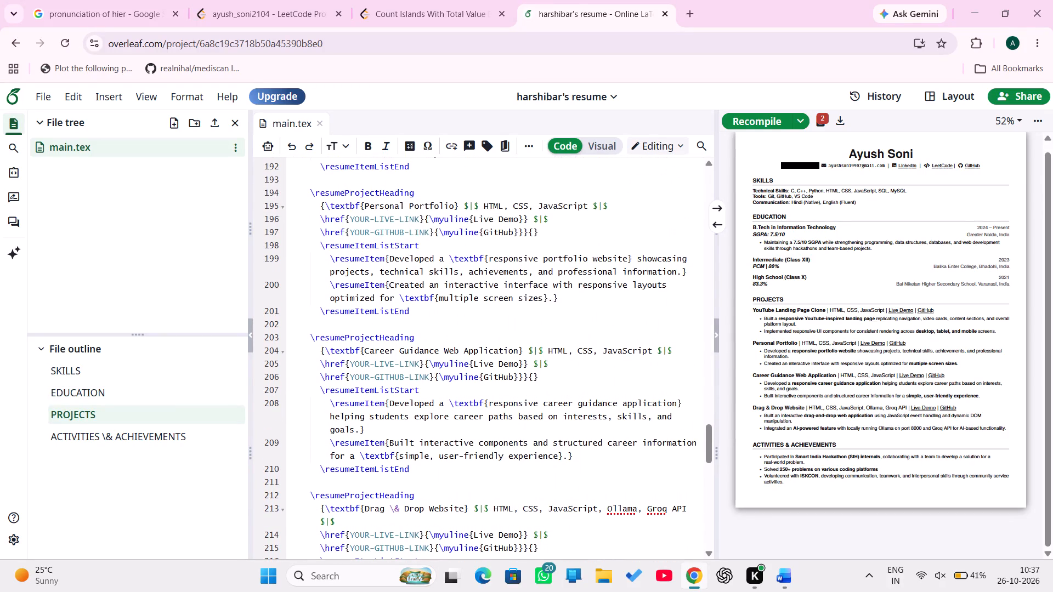
pyautogui.click(490, 351)
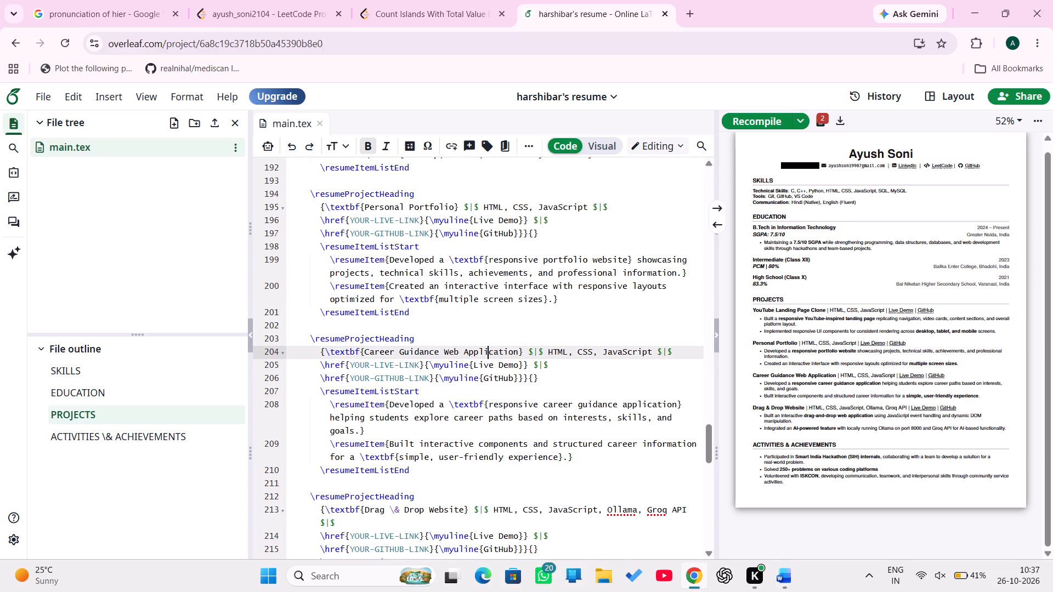
pyautogui.click(378, 273)
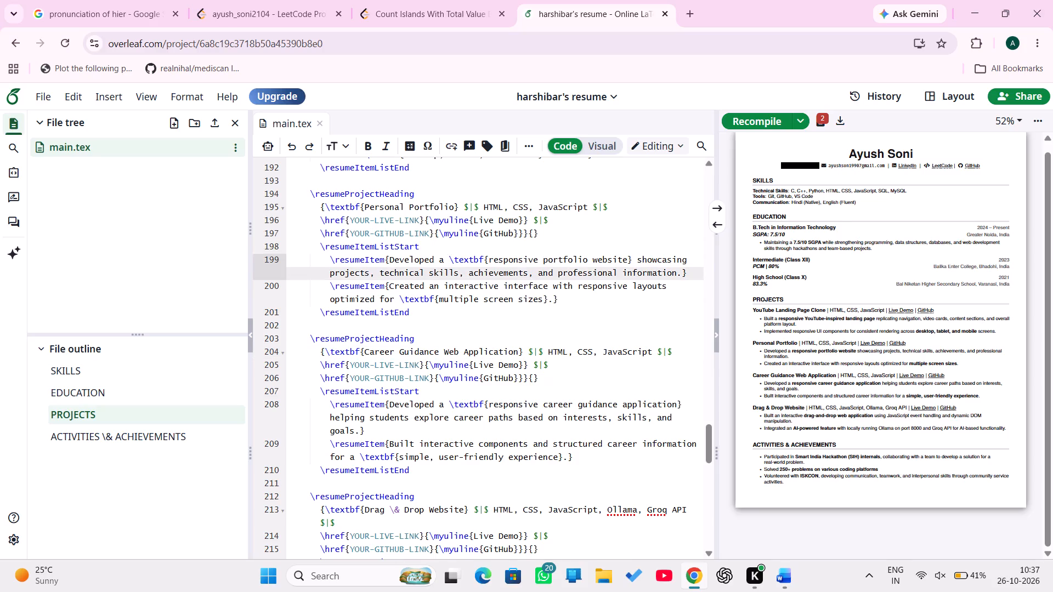
pyautogui.click(420, 314)
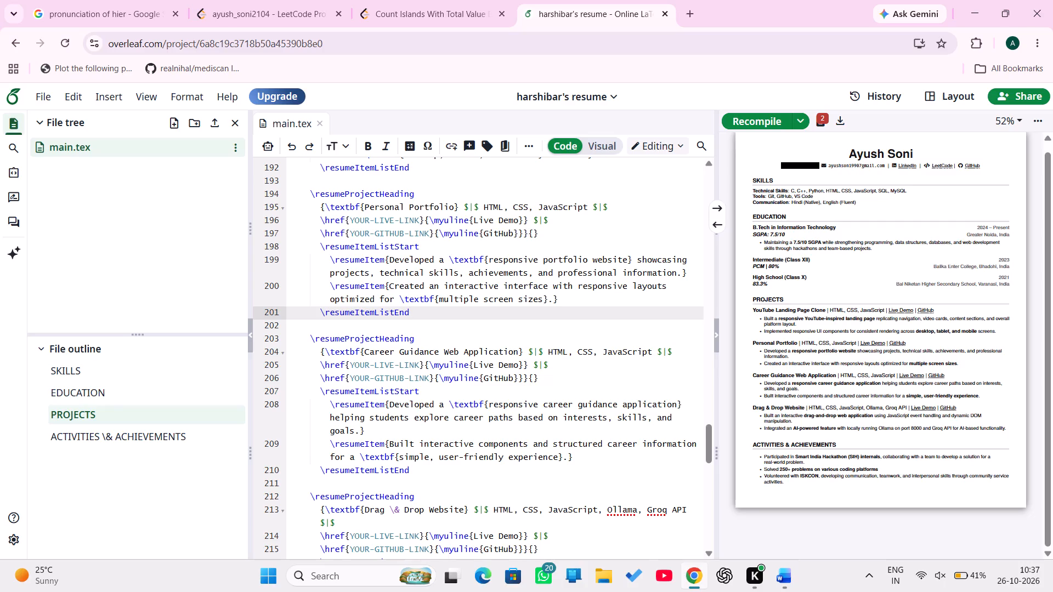
pyautogui.moveTo(534, 306); pyautogui.dragTo(529, 306)
pyautogui.moveTo(529, 306); pyautogui.dragTo(253, 198)
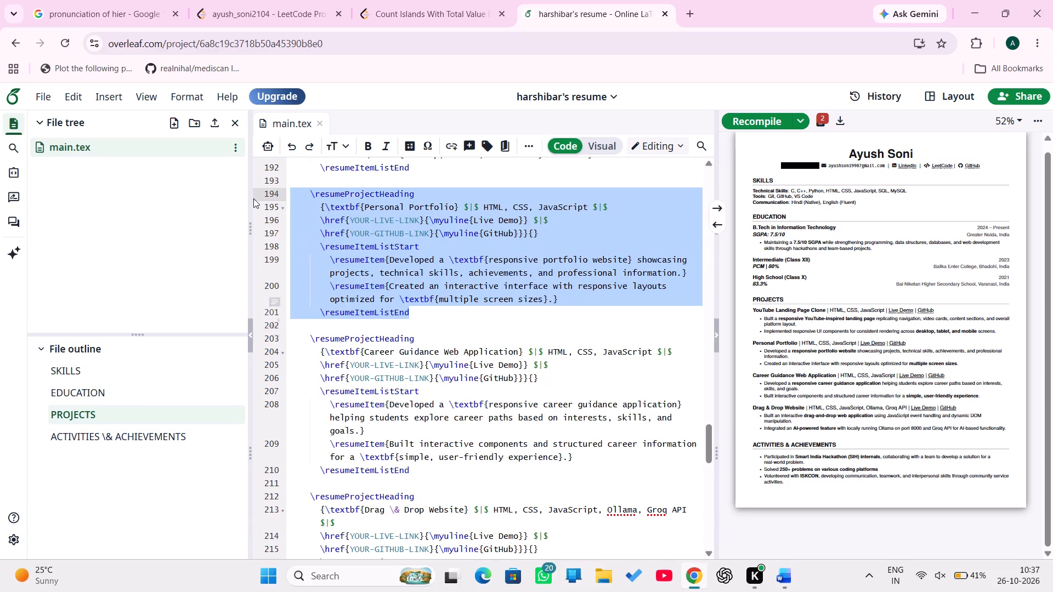
pyautogui.press('BackSpace')
pyautogui.press('BackSpace')
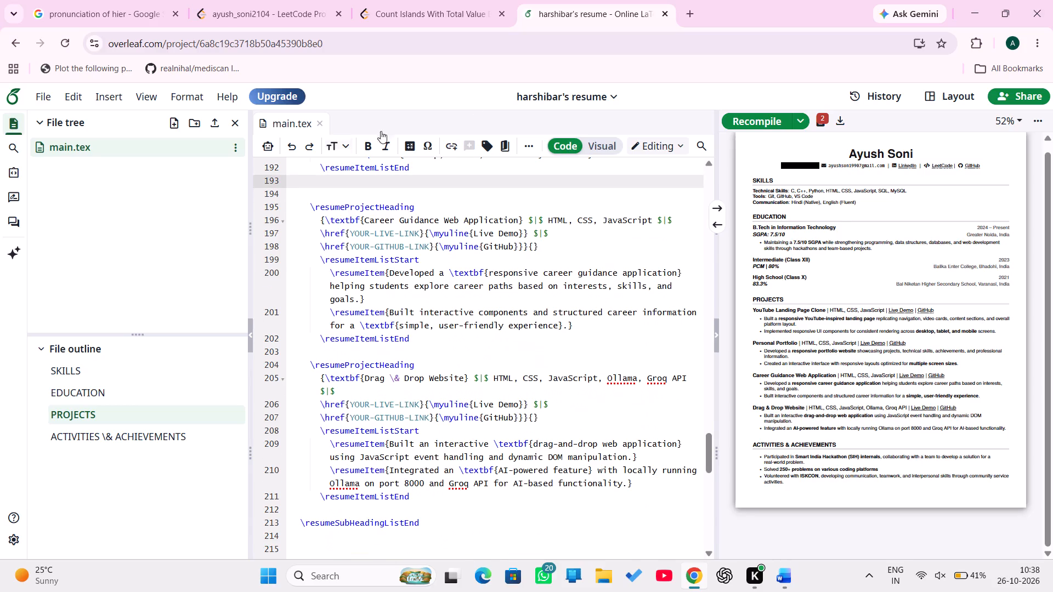
# Recompile the resume and review the updated PROJECTS section in the PDF preview.
pyautogui.click(766, 116)
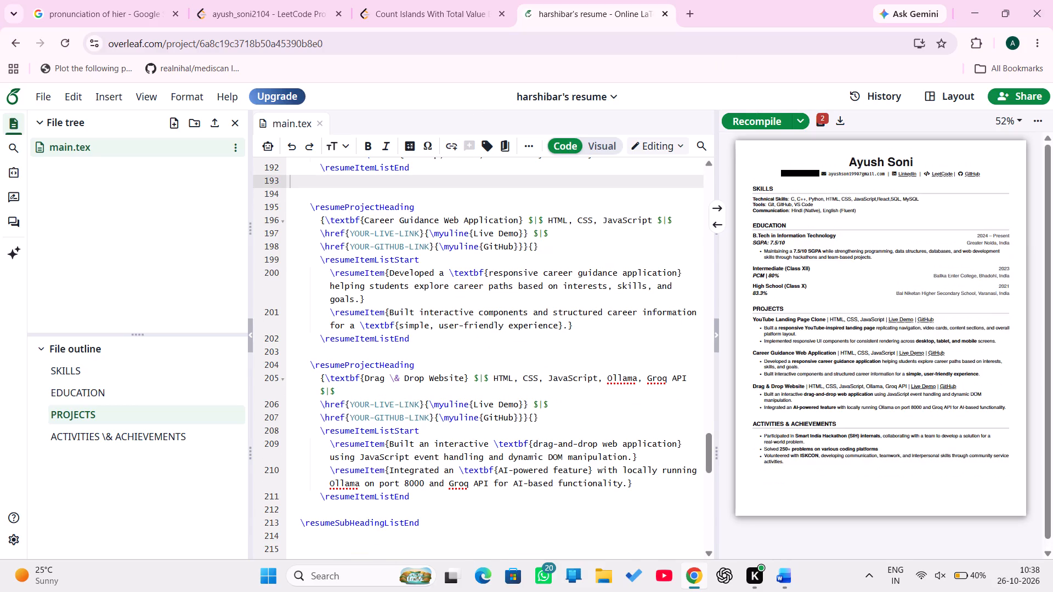
pyautogui.scroll(-1, 874, 358)
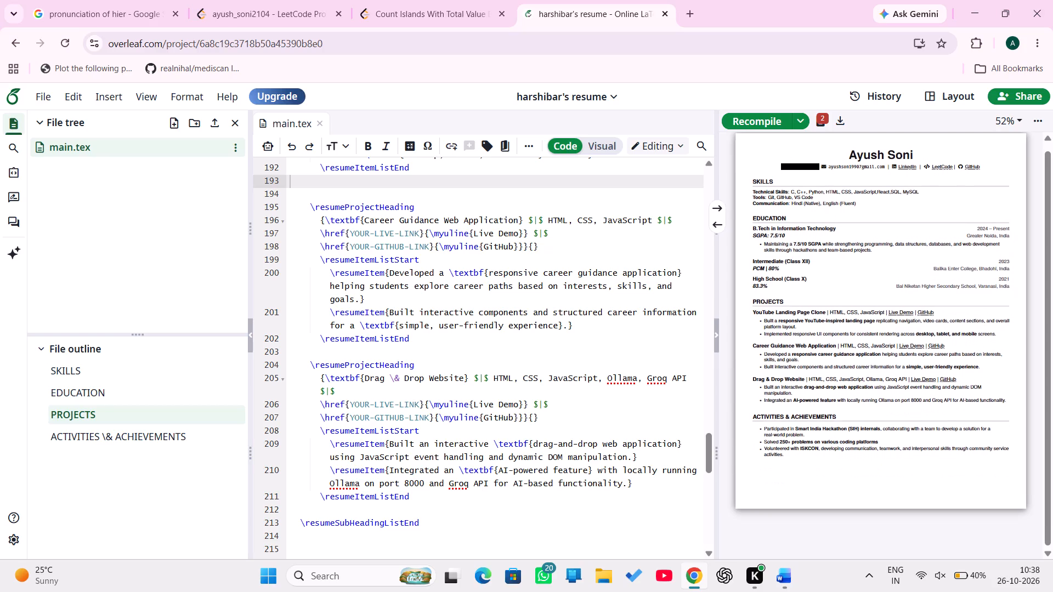
pyautogui.scroll(-1, 874, 358)
# Delete the entire YouTube Landing Page Clone project entry and the blank line above it from the PROJECTS source.
pyautogui.scroll(1, 550, 323)
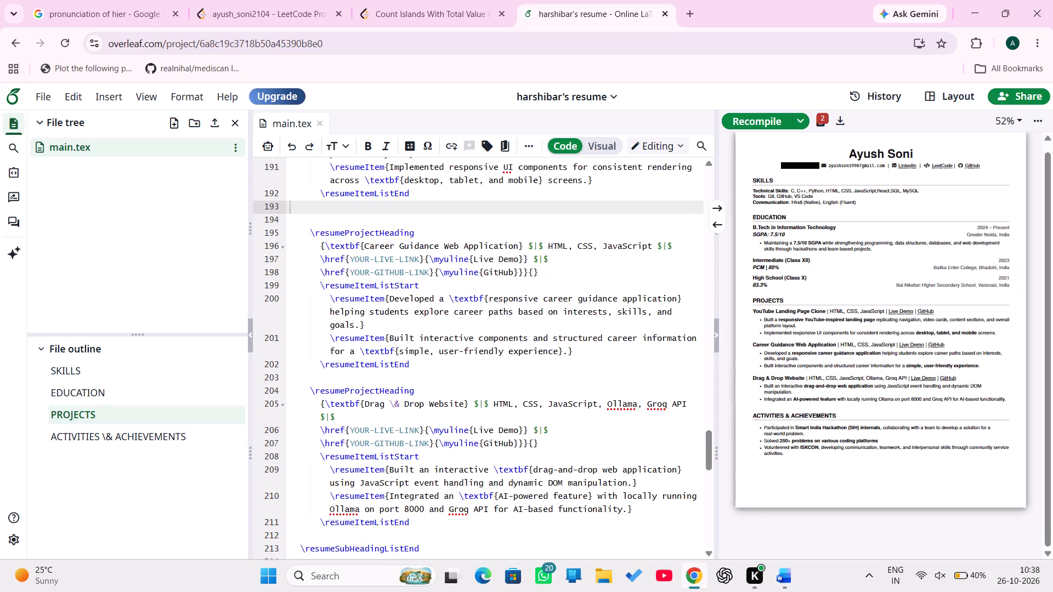
pyautogui.scroll(2, 550, 323)
pyautogui.scroll(-1, 550, 323)
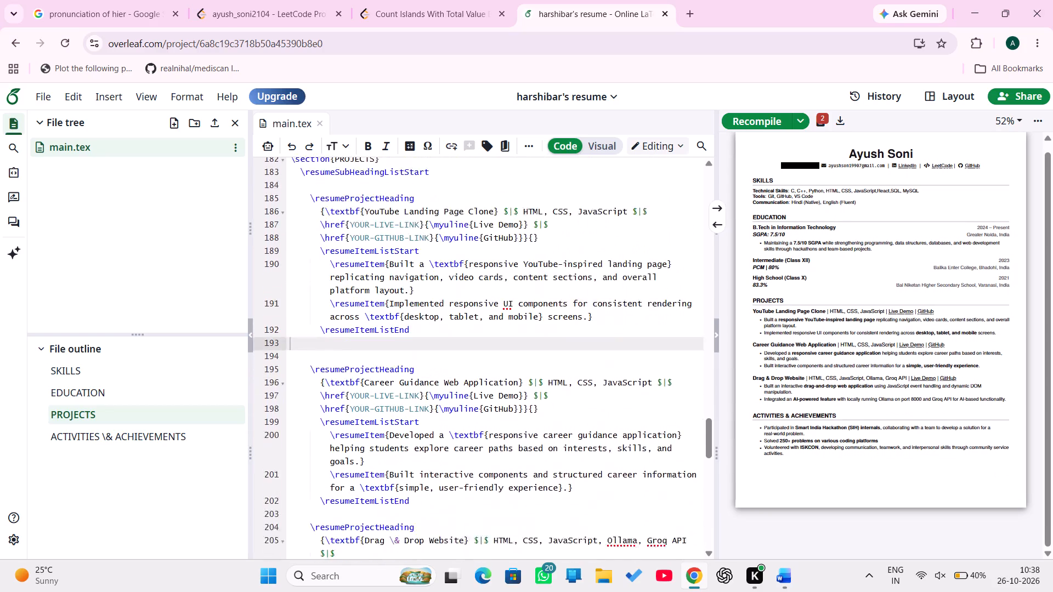
pyautogui.scroll(-1, 550, 323)
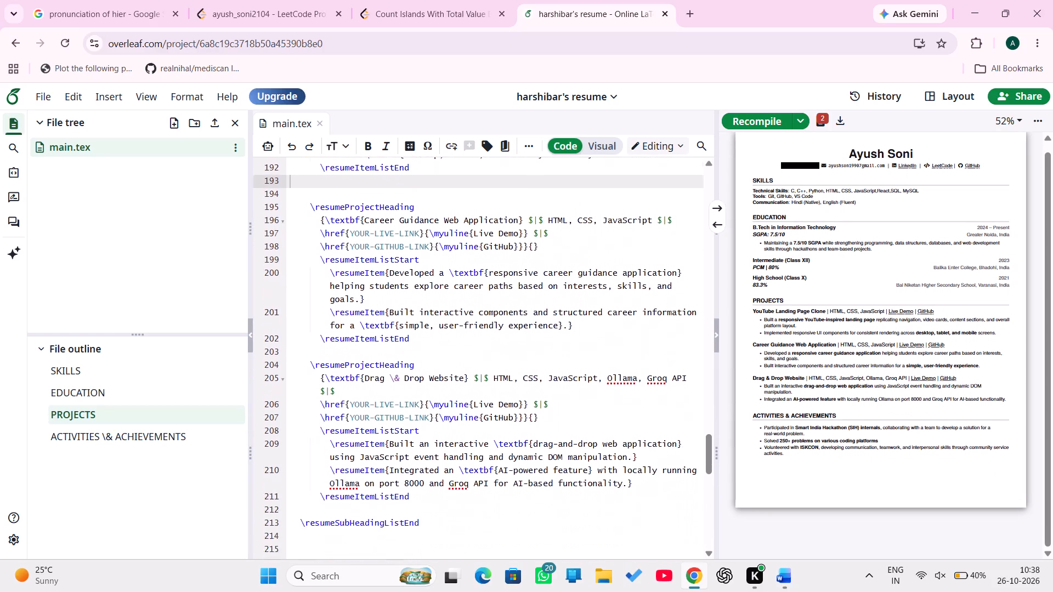
pyautogui.scroll(-1, 550, 323)
pyautogui.scroll(2, 550, 323)
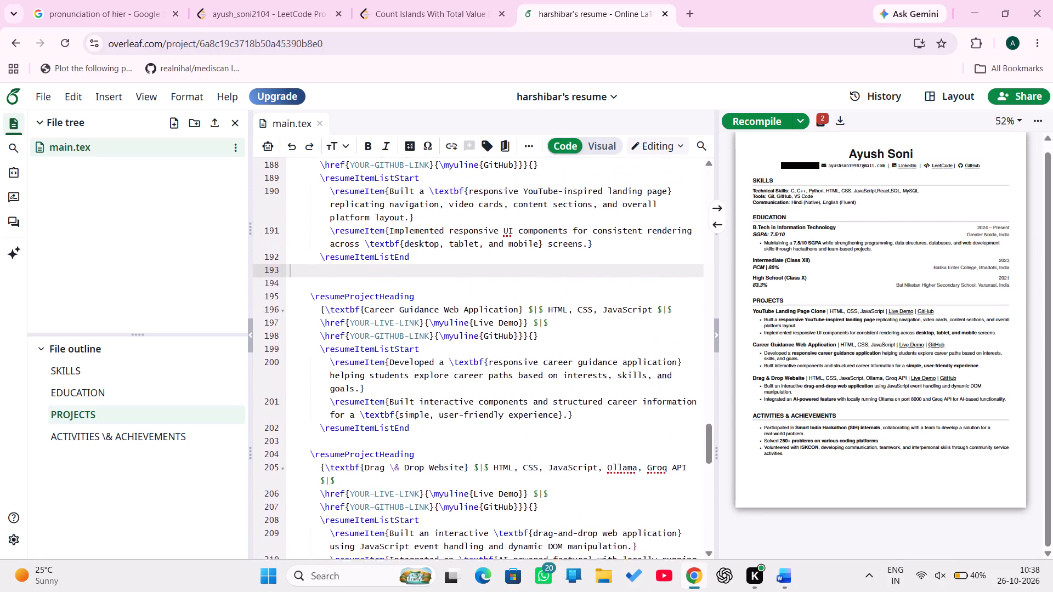
pyautogui.scroll(1, 550, 323)
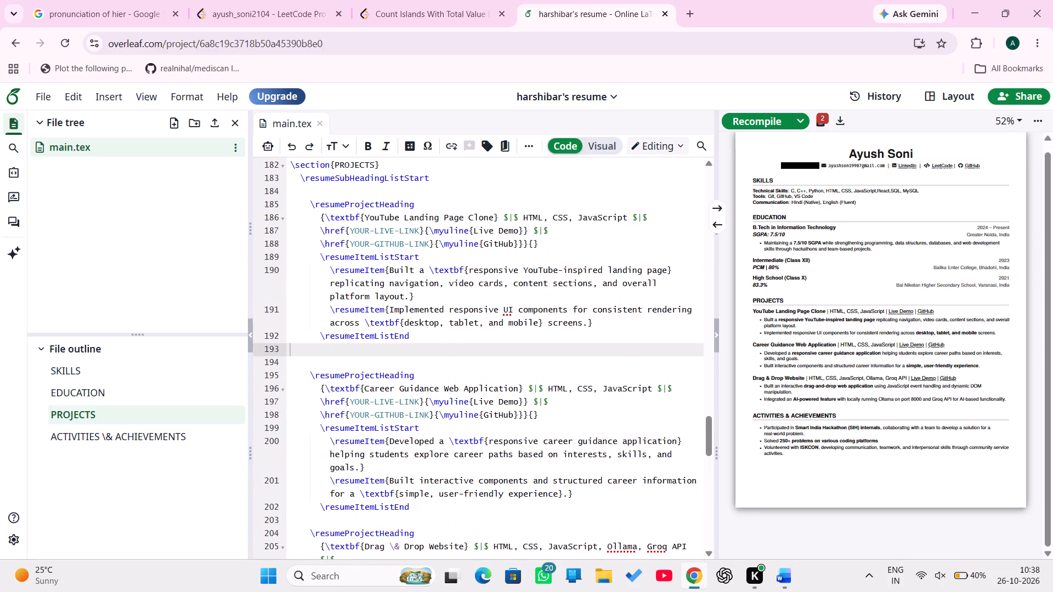
pyautogui.click(505, 170)
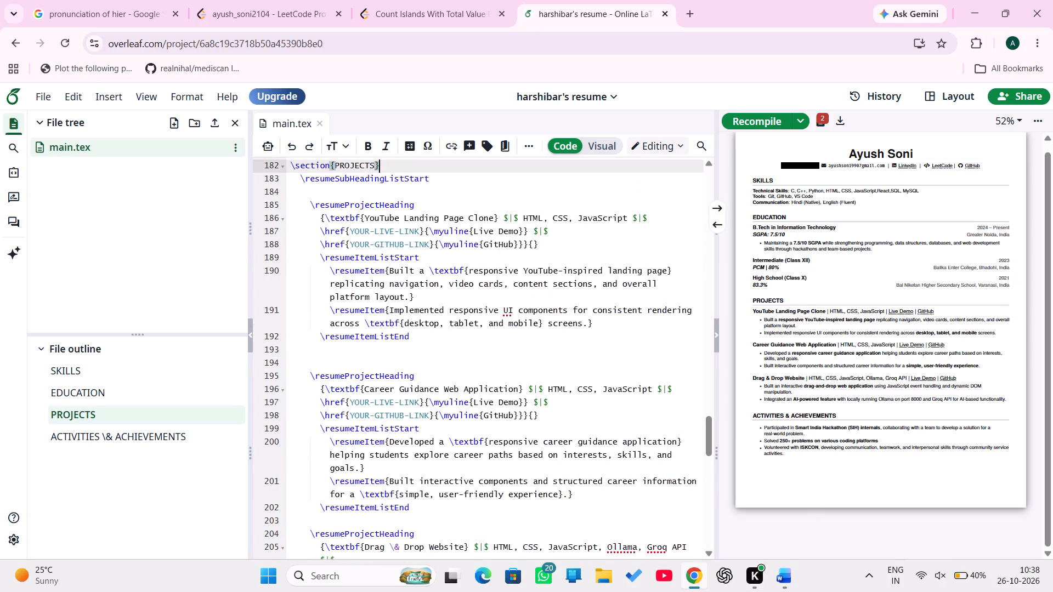
pyautogui.click(413, 334)
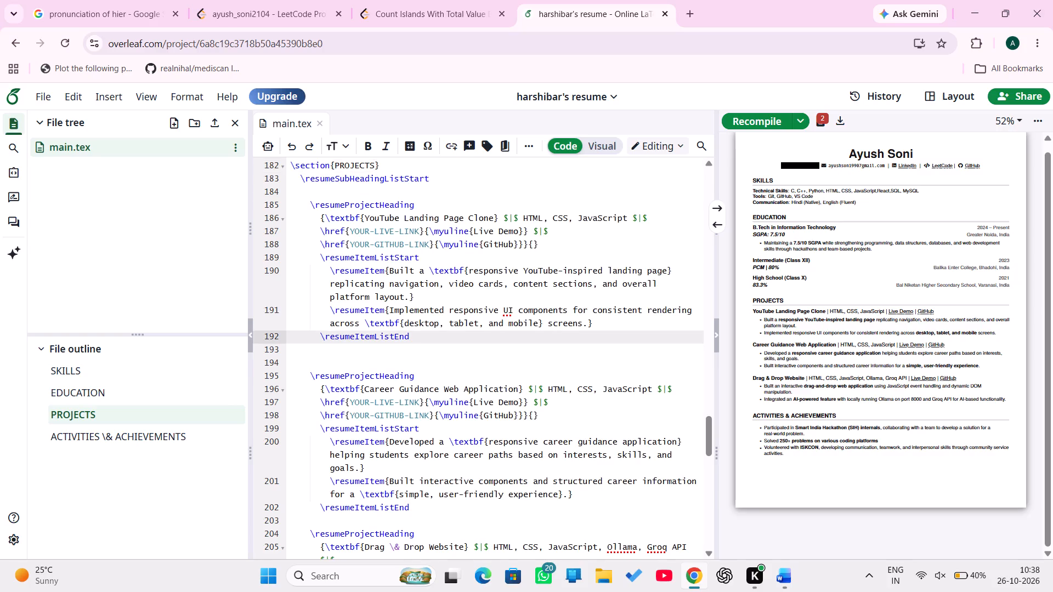
pyautogui.moveTo(413, 334); pyautogui.dragTo(261, 200)
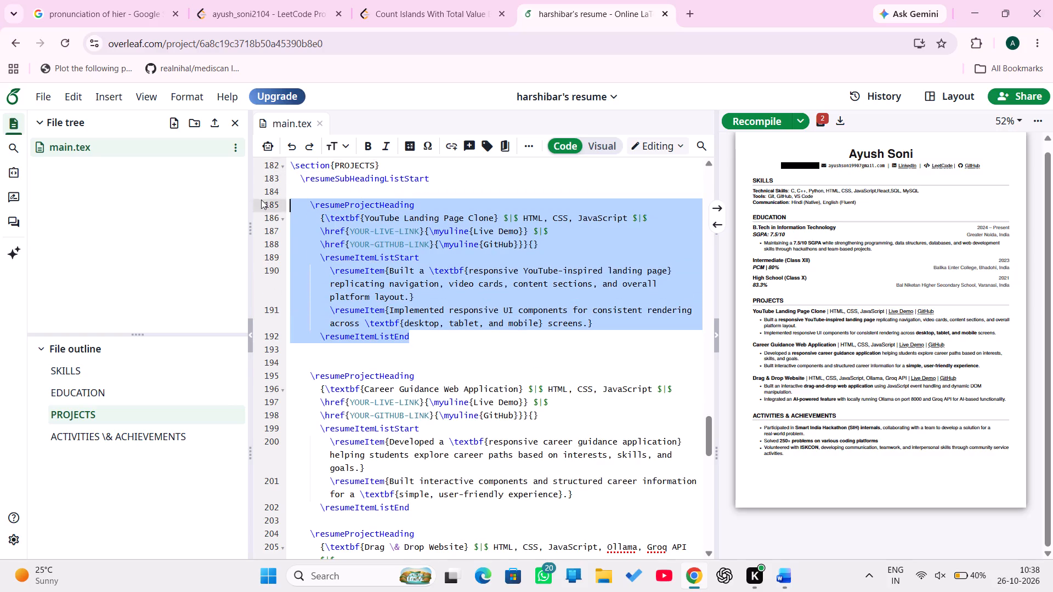
pyautogui.moveTo(261, 200); pyautogui.dragTo(265, 193)
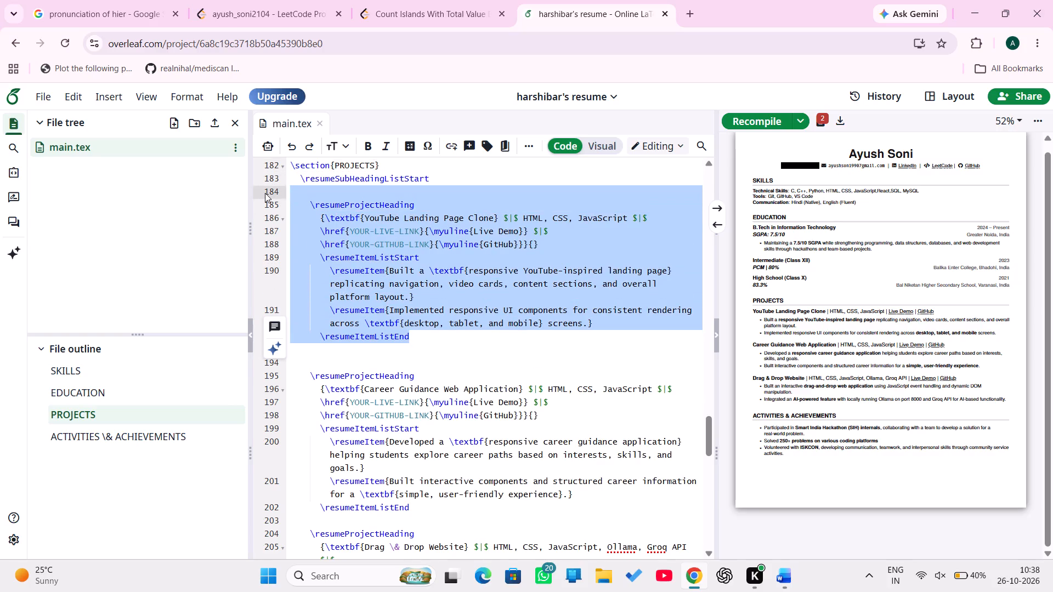
pyautogui.press('BackSpace')
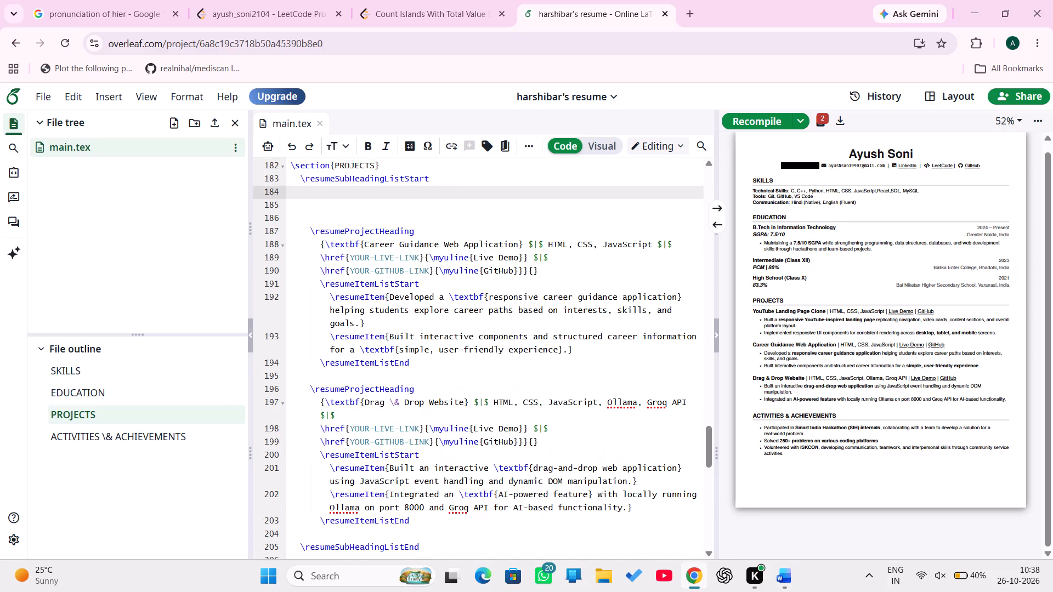
pyautogui.press('BackSpace')
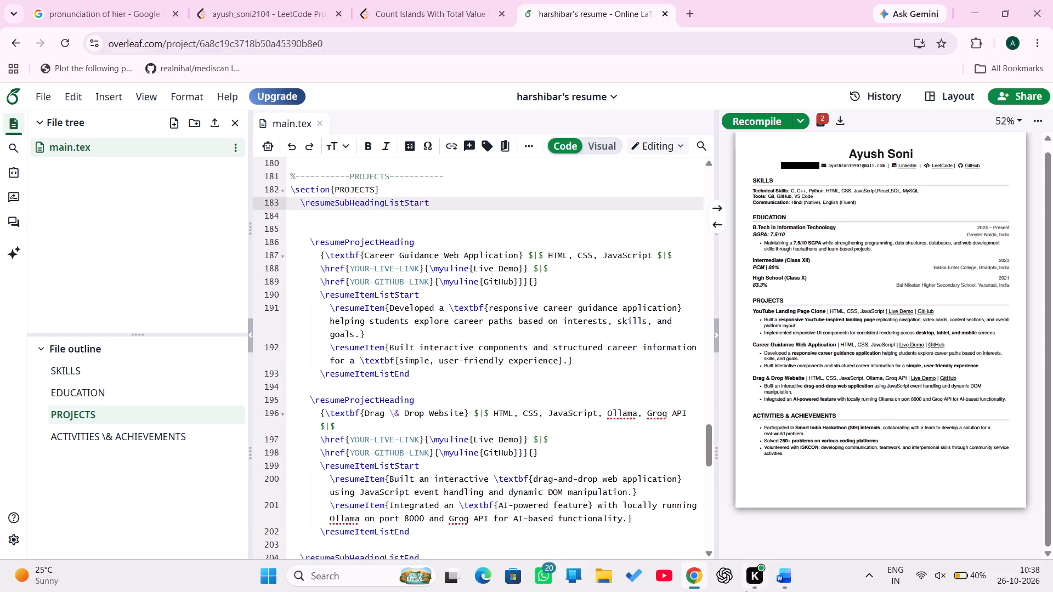
pyautogui.scroll(-1, 461, 372)
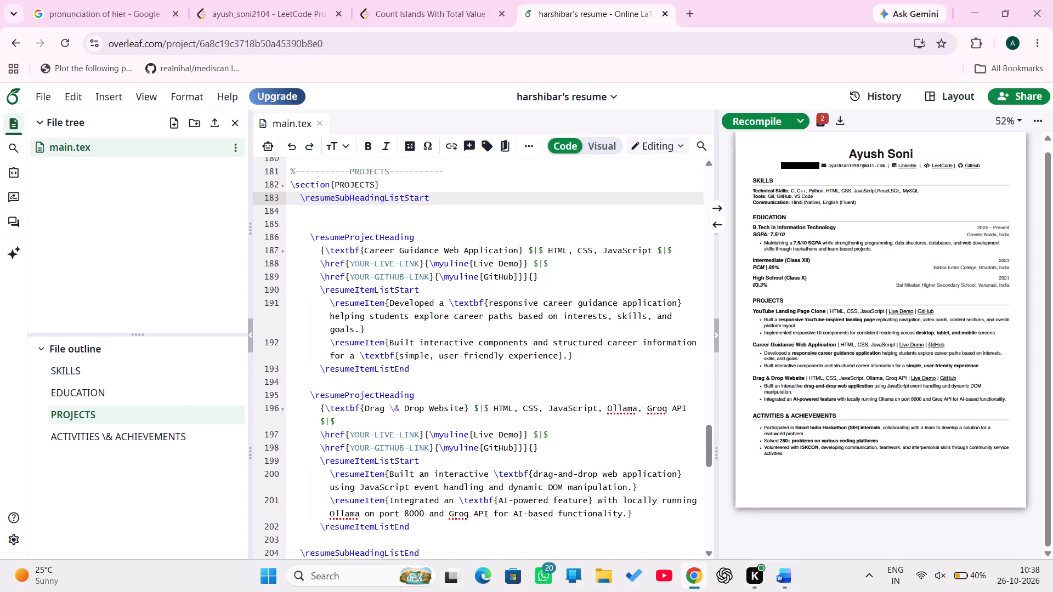
pyautogui.scroll(-1, 461, 372)
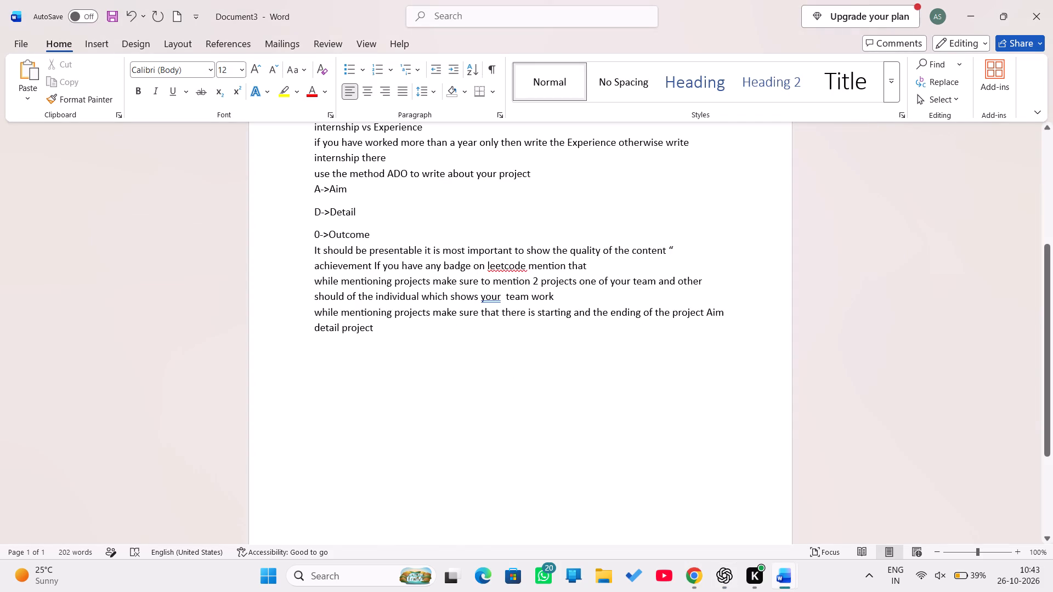
pyautogui.click(692, 580)
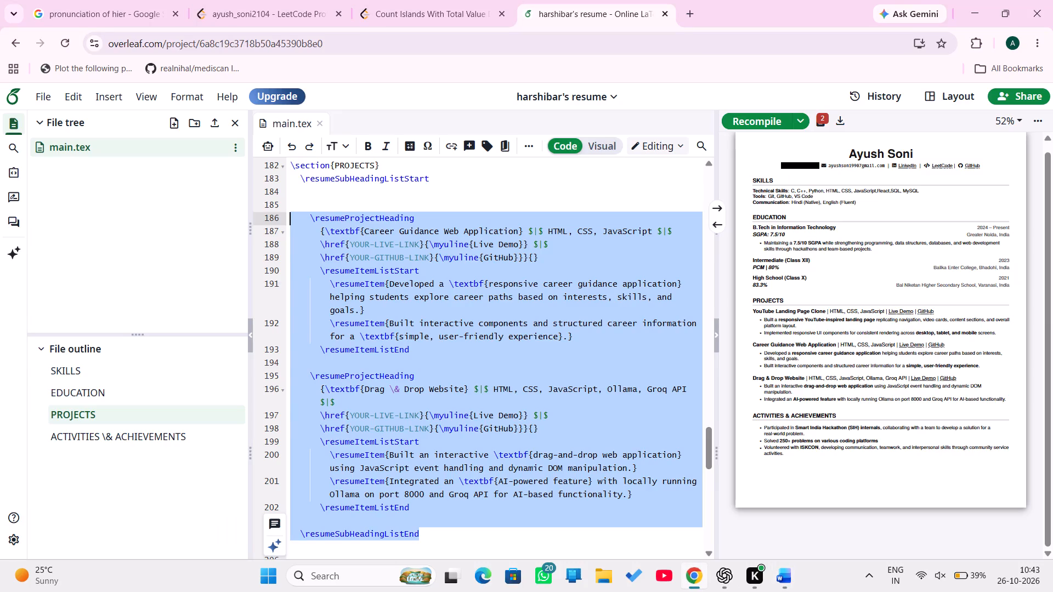
pyautogui.hotkey('ctrl', 'v')
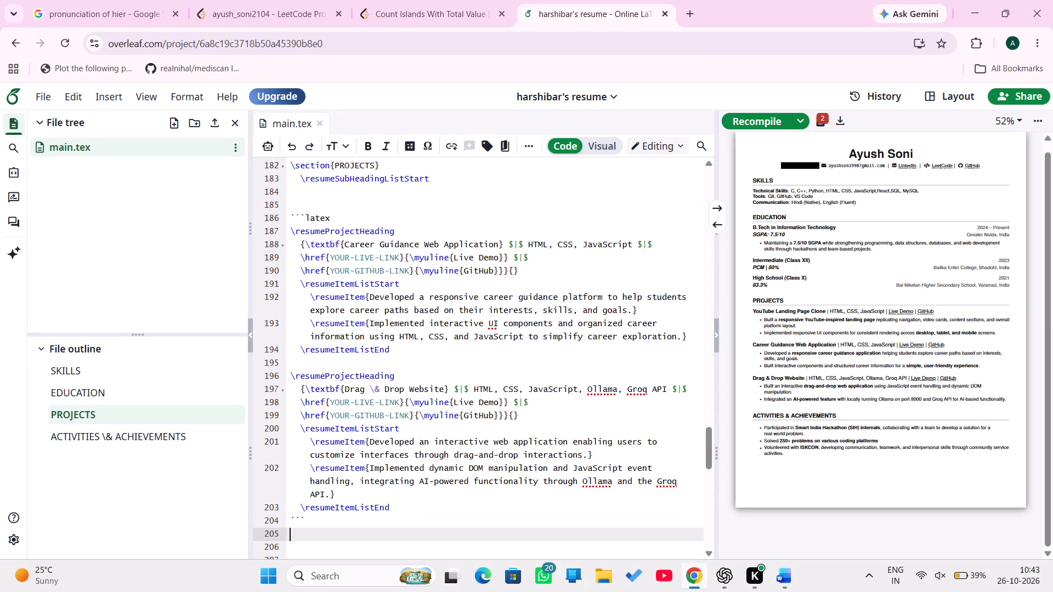
# Remove the closing ``` and opening ```latex code-fence lines around the pasted project entries, along with their extra line breaks.
pyautogui.press('BackSpace')
pyautogui.press('BackSpace')
pyautogui.press('BackSpace')
pyautogui.press('BackSpace')
pyautogui.press('BackSpace')
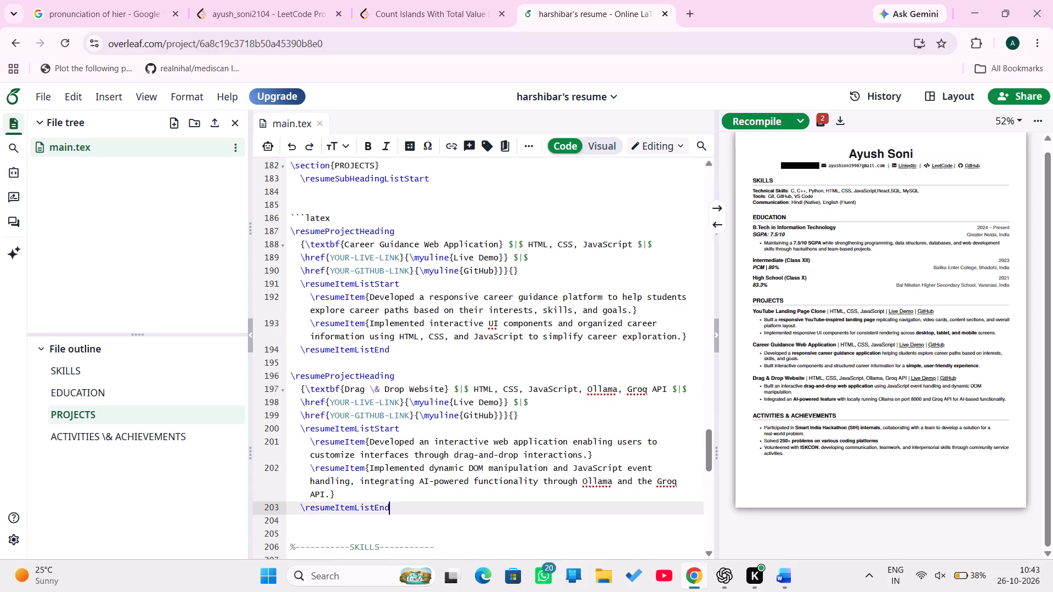
pyautogui.click(332, 218)
pyautogui.press('BackSpace')
pyautogui.press('BackSpace')
pyautogui.press('BackSpace')
pyautogui.press('BackSpace')
pyautogui.press('BackSpace')
pyautogui.press('BackSpace')
pyautogui.press('BackSpace')
pyautogui.press('BackSpace')
pyautogui.press('BackSpace')
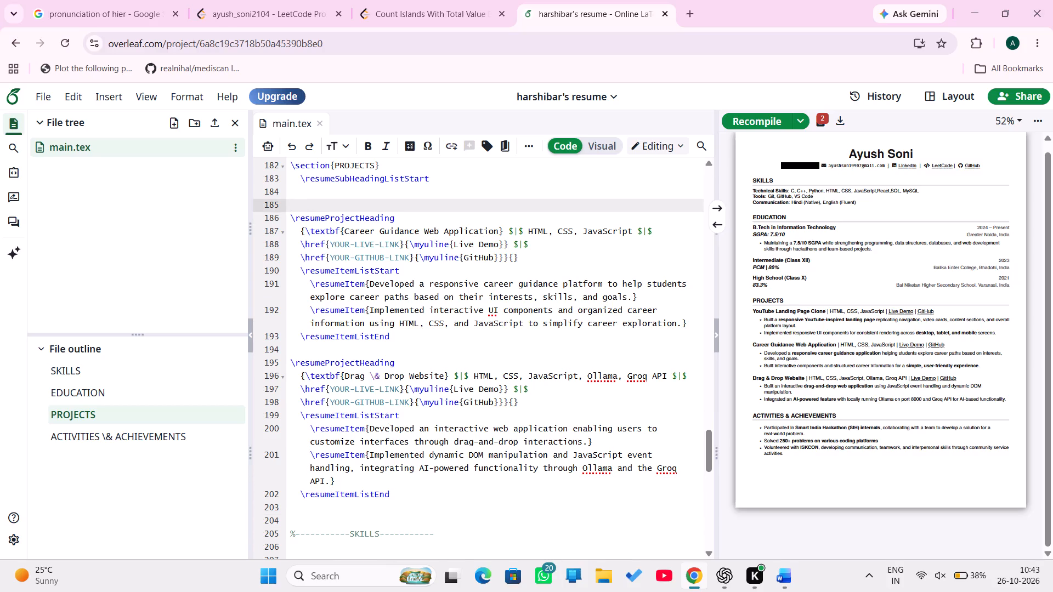
# Recompile the resume PDF with the rewritten project entries.
pyautogui.click(751, 117)
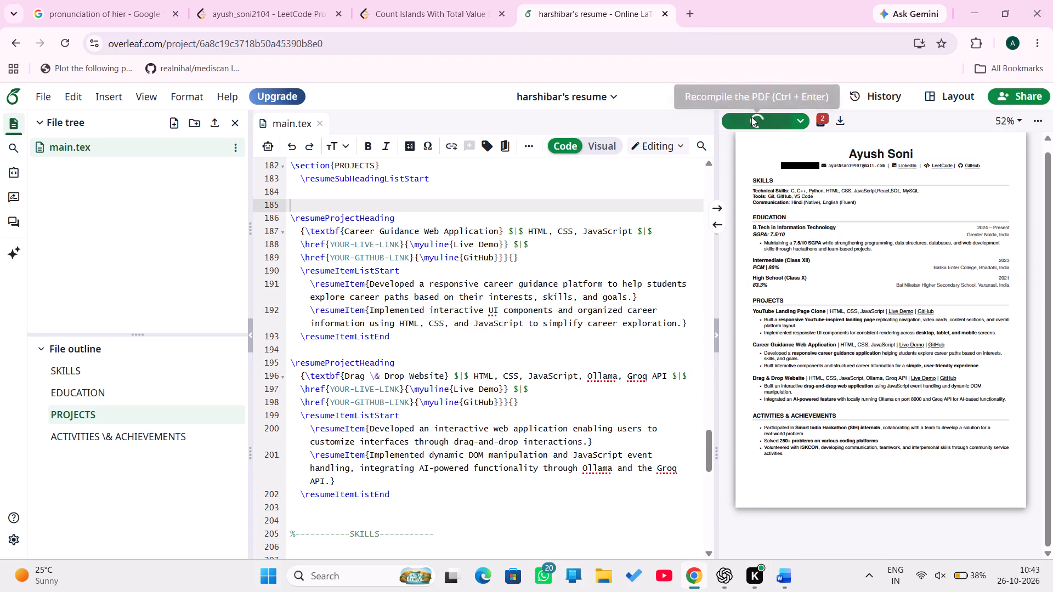
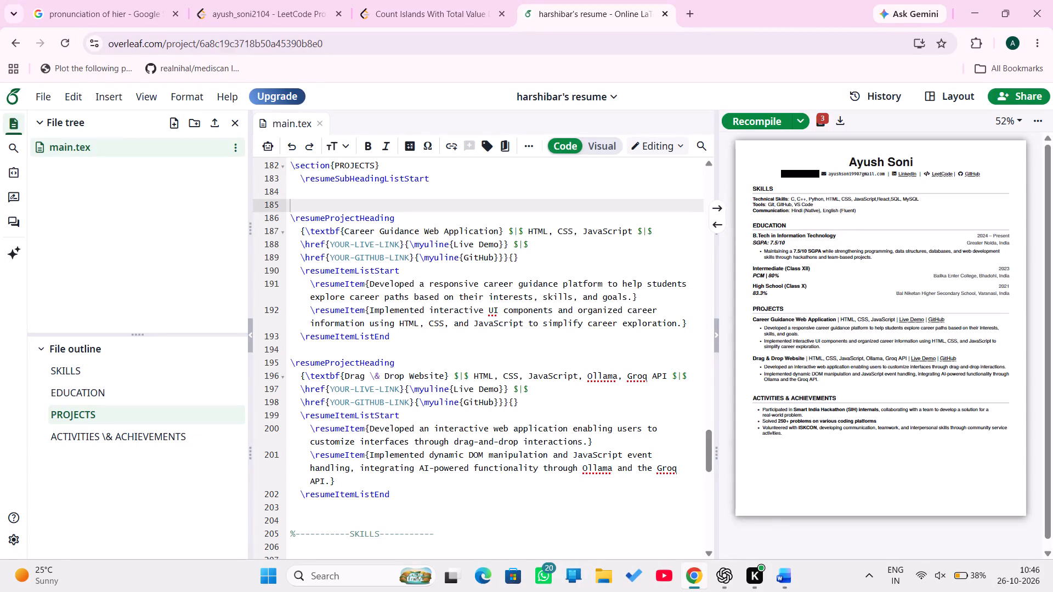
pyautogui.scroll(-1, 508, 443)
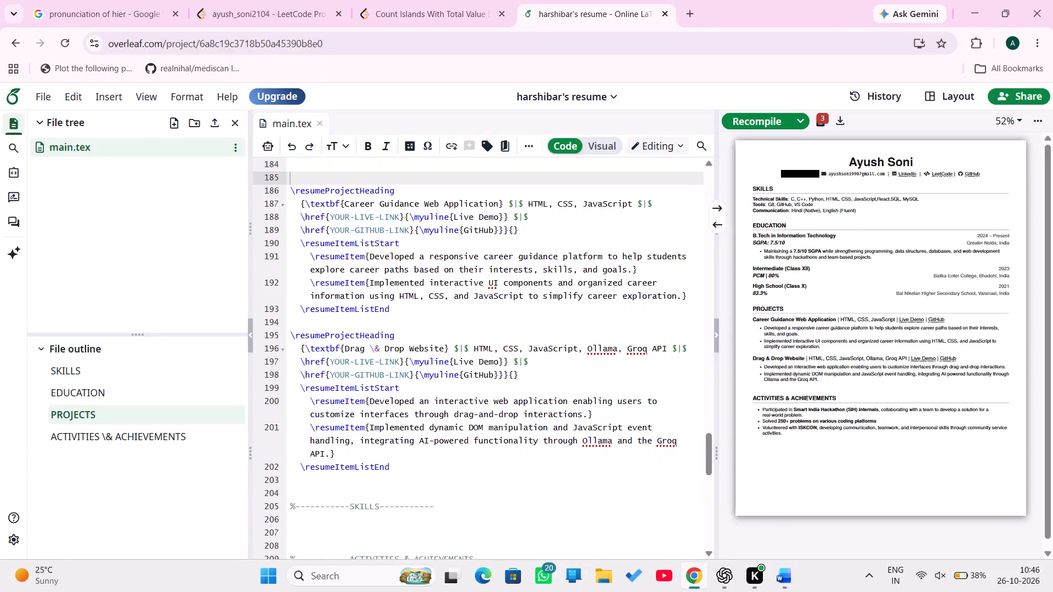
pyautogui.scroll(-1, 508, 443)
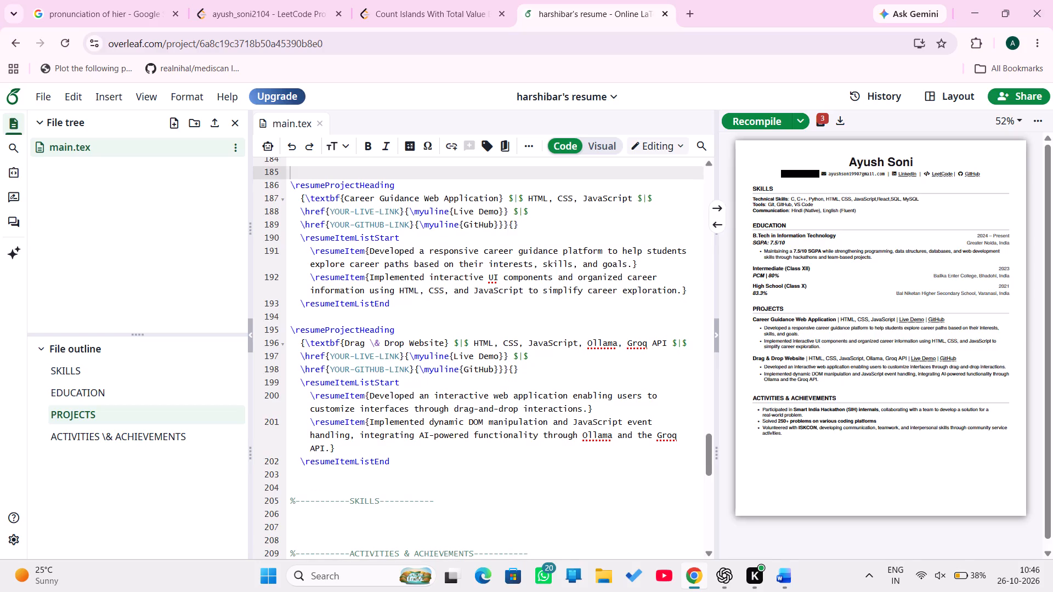